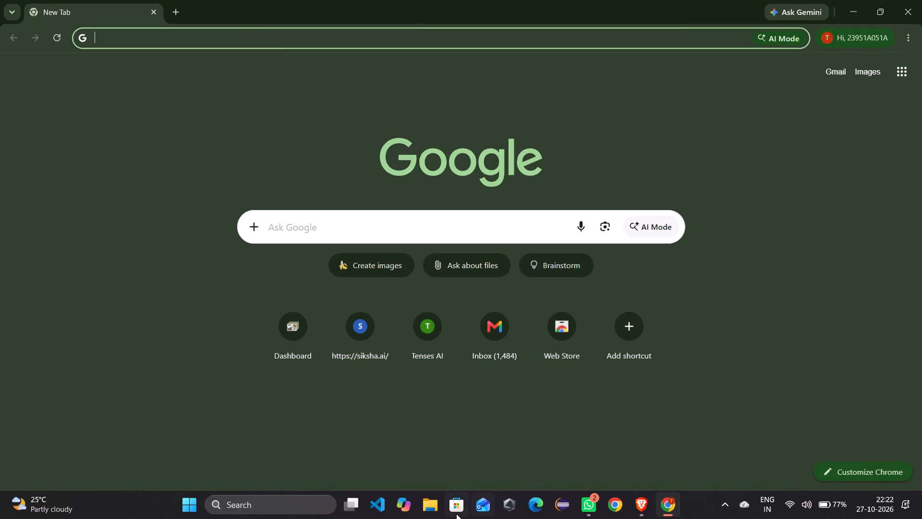
# Open a File Explorer window.
pyautogui.click(434, 516)
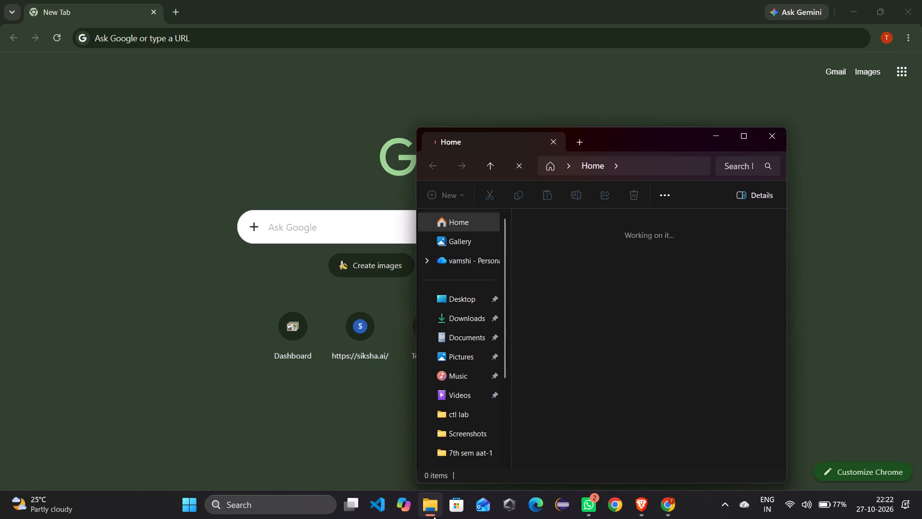
# Delete the CC_AAT-2 report Word document listed under Today in the Downloads folder.
pyautogui.click(744, 137)
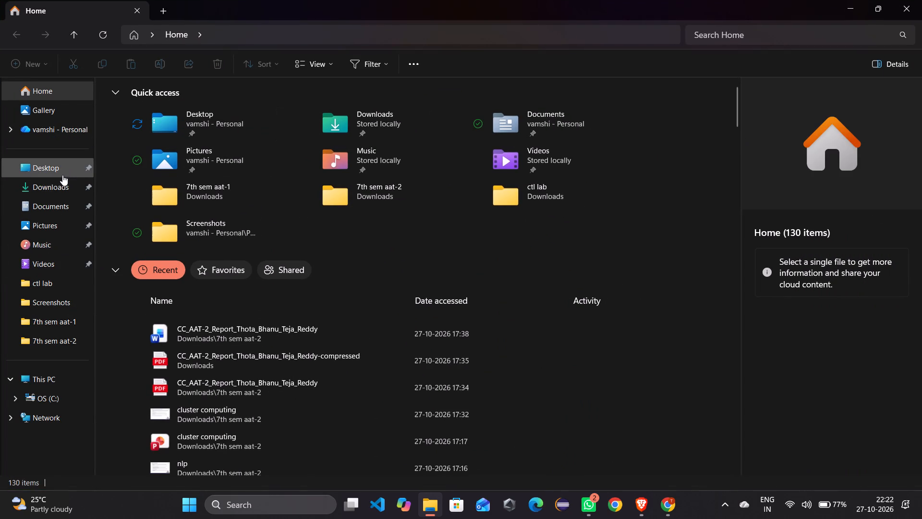
pyautogui.click(53, 184)
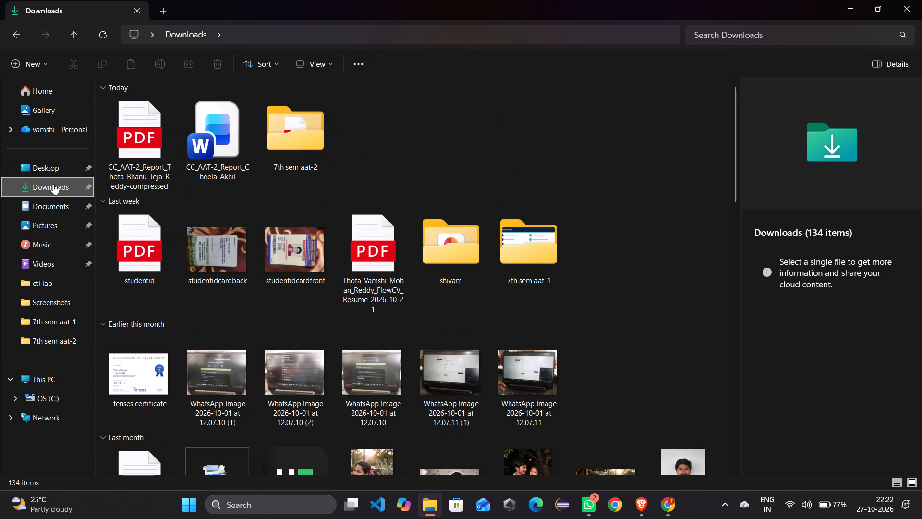
pyautogui.click(214, 146)
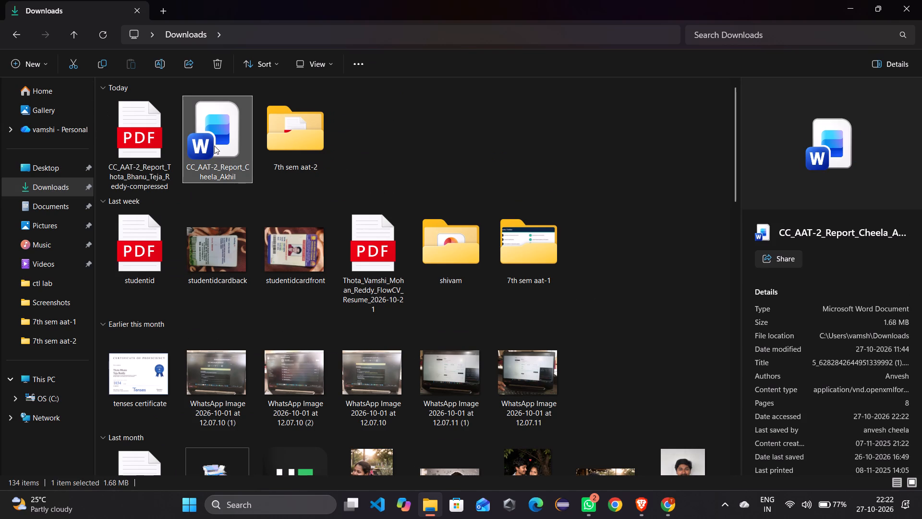
pyautogui.press('Delete')
# Open the Cluster_Computing_Assignment Word document from the 7th sem aat-2 folder in a maximized window.
pyautogui.doubleClick(214, 146)
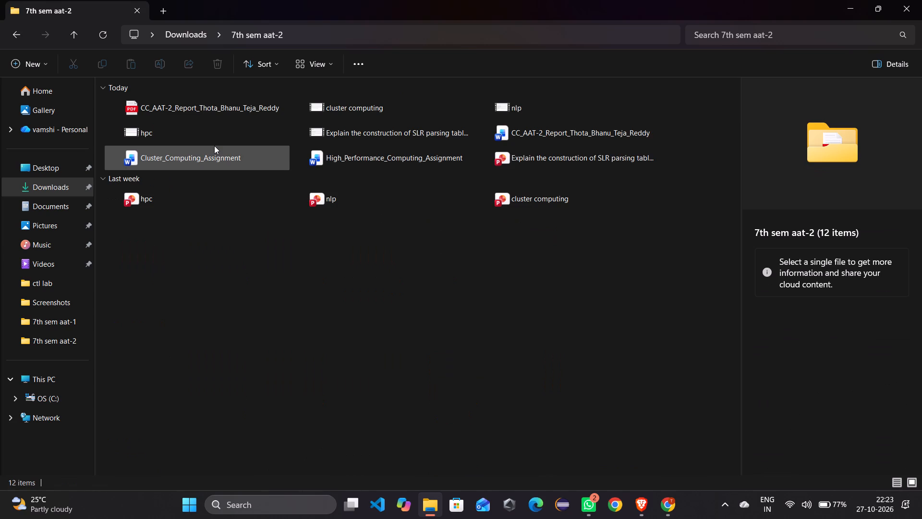
pyautogui.doubleClick(242, 159)
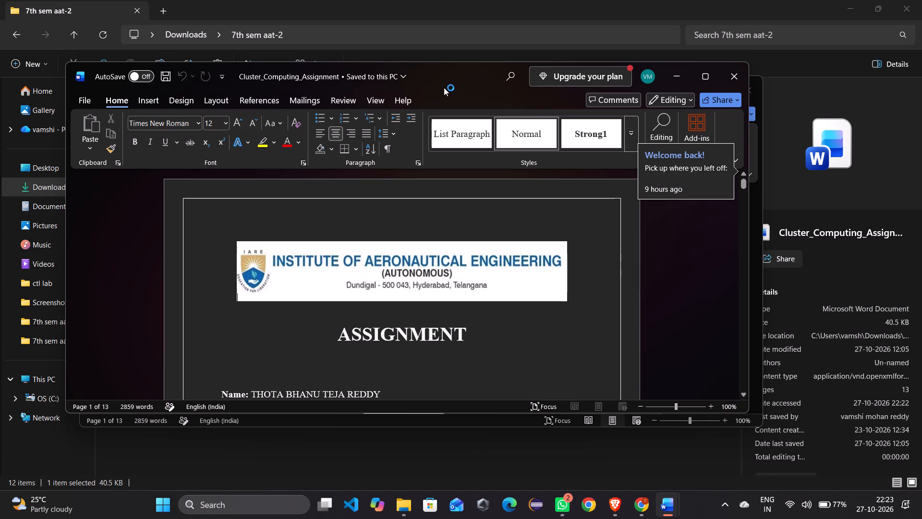
pyautogui.click(704, 78)
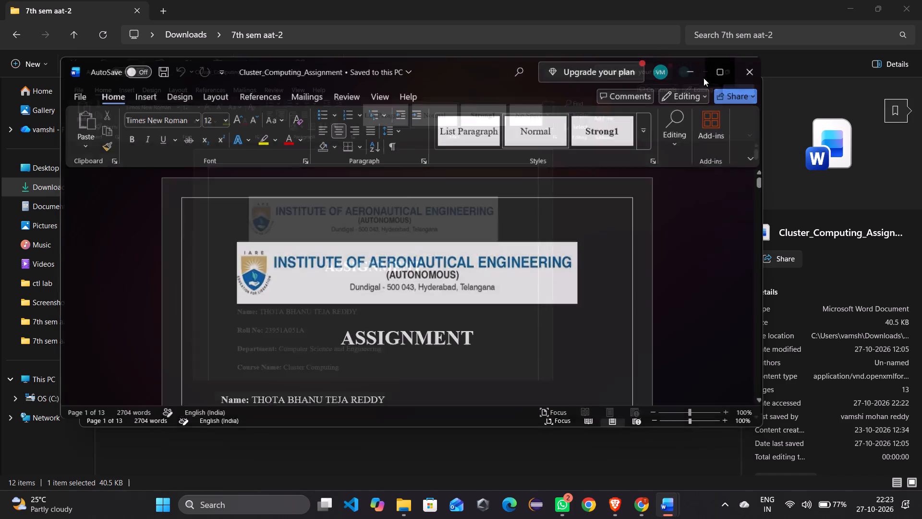
# Look through the whole cluster computing assignment, examining its cover page details, question headings, answers and page layout.
pyautogui.scroll(-6, 549, 290)
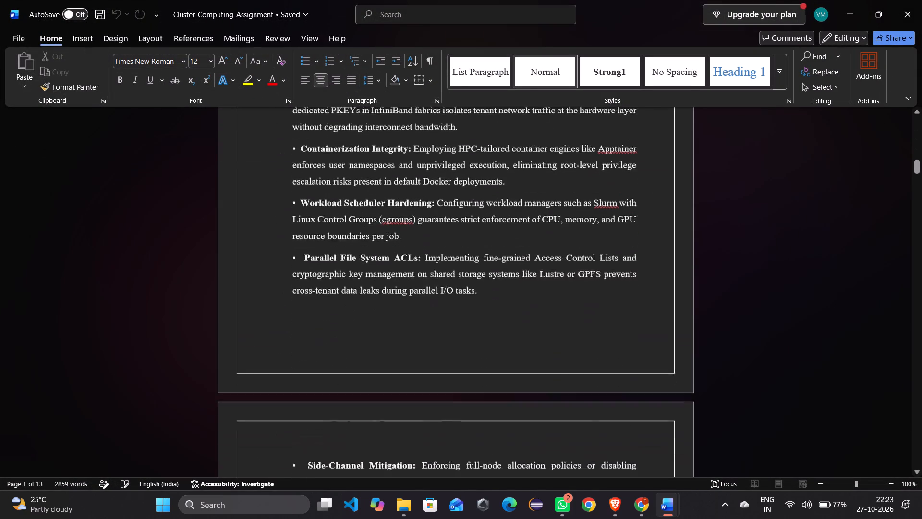
pyautogui.scroll(-11, 549, 290)
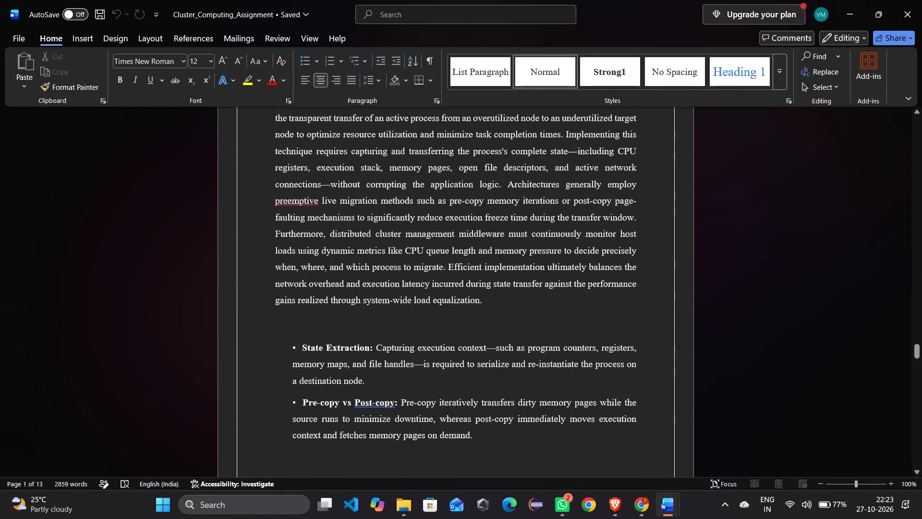
pyautogui.scroll(-19, 549, 290)
pyautogui.scroll(-3, 549, 290)
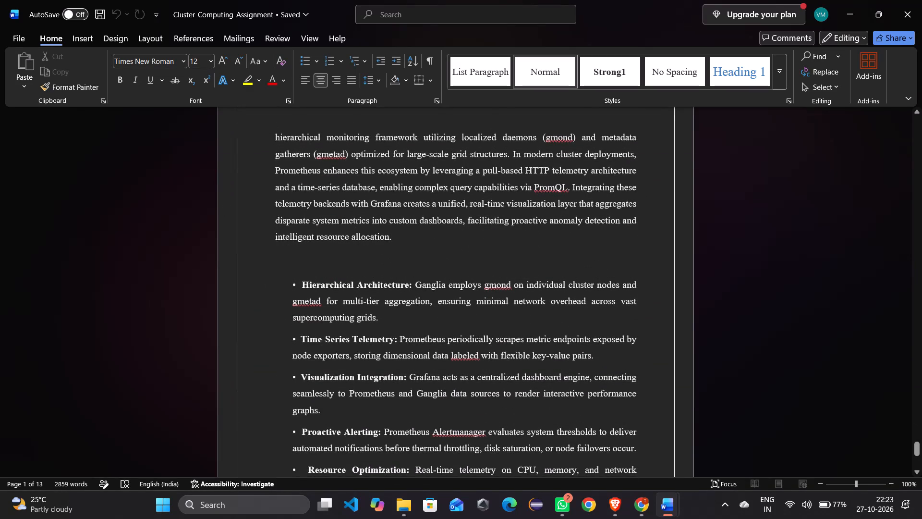
pyautogui.scroll(-5, 549, 290)
pyautogui.scroll(1, 549, 290)
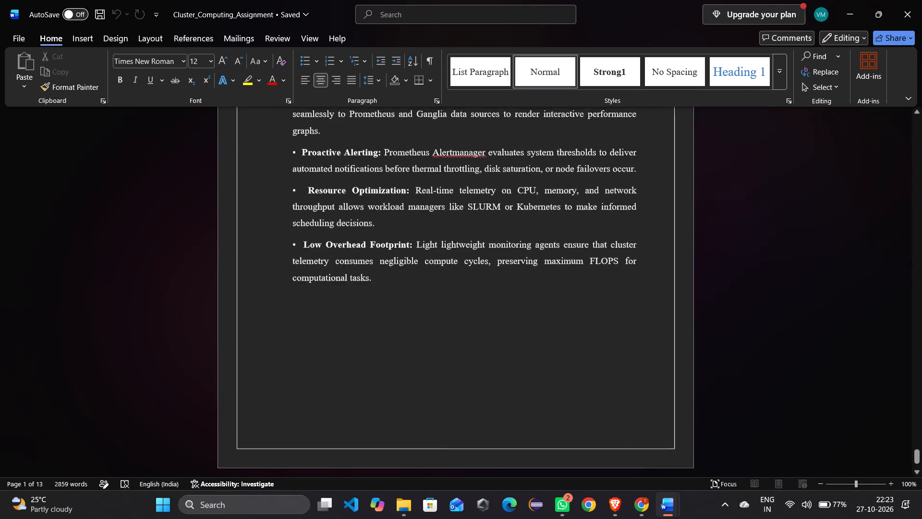
pyautogui.scroll(8, 549, 290)
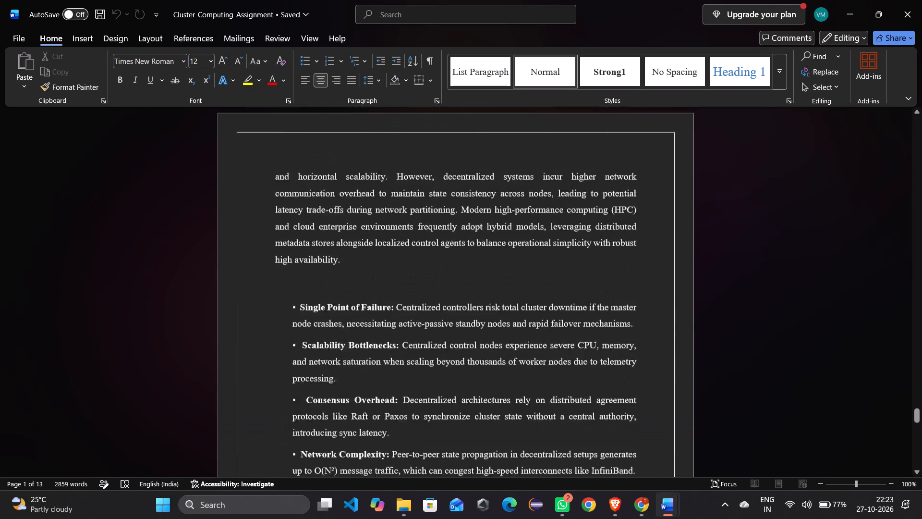
pyautogui.scroll(9, 549, 290)
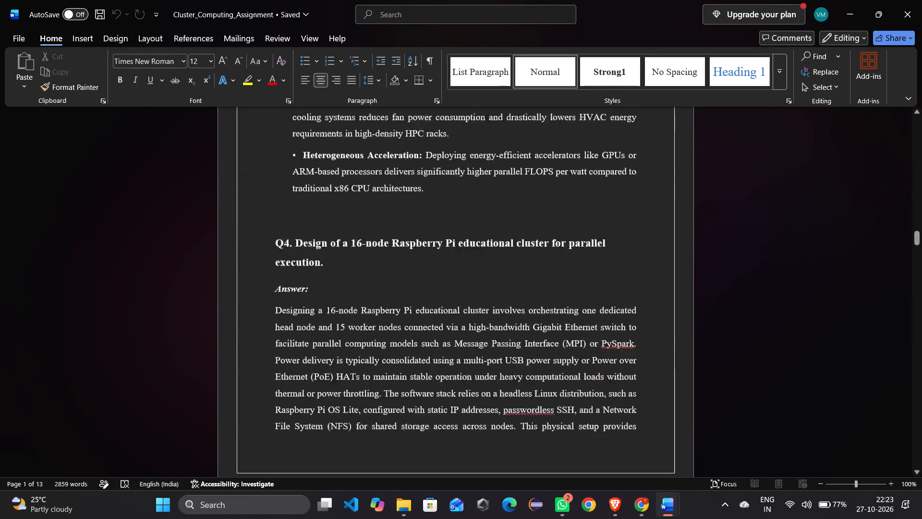
pyautogui.scroll(5, 549, 290)
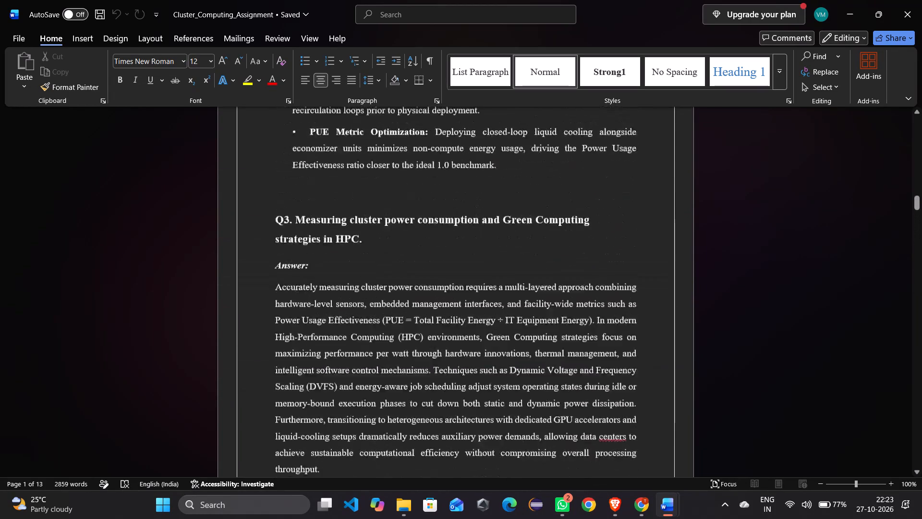
pyautogui.scroll(4, 549, 290)
pyautogui.scroll(-2, 549, 290)
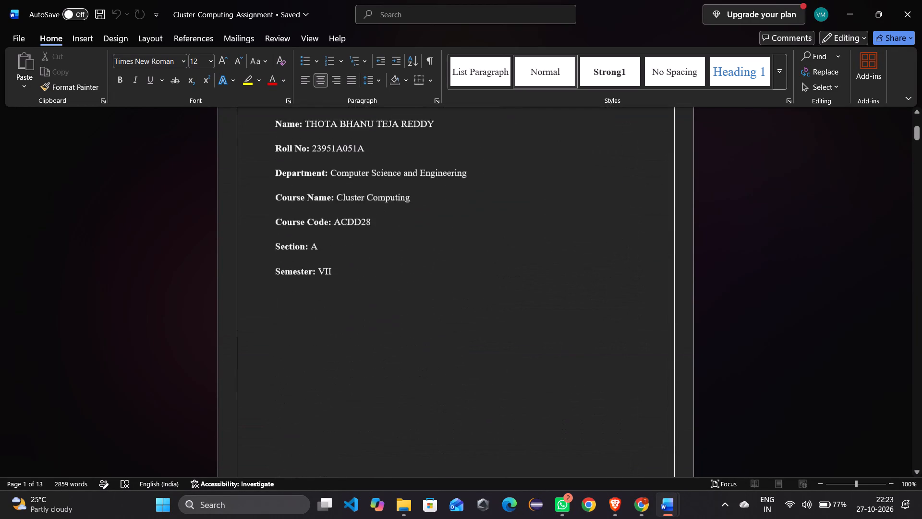
pyautogui.scroll(-12, 549, 290)
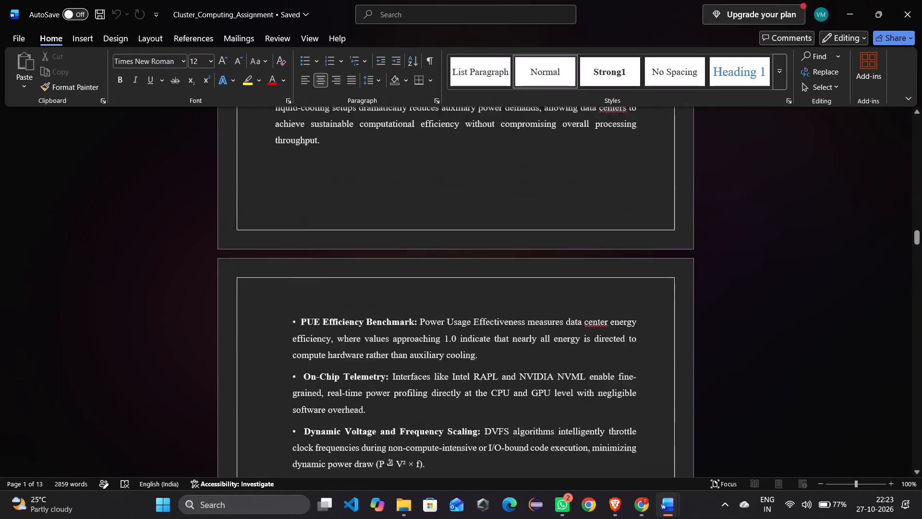
pyautogui.scroll(-2, 549, 290)
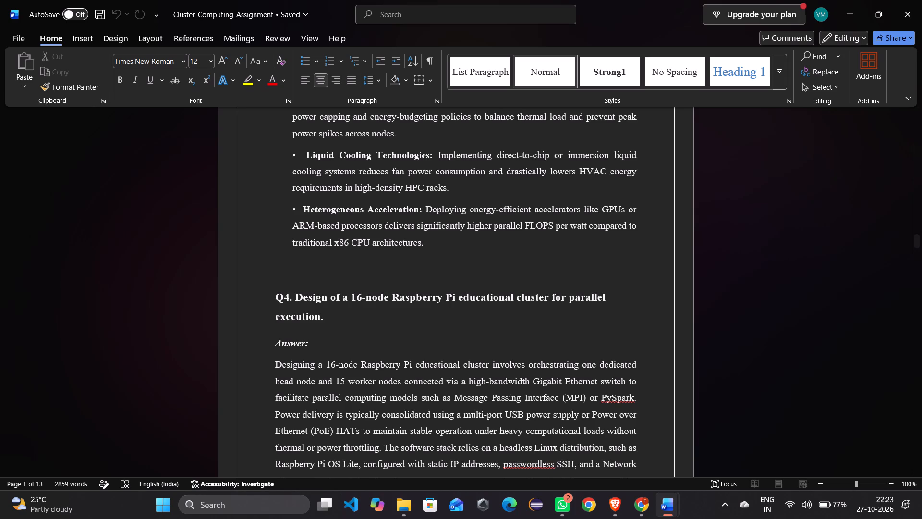
pyautogui.scroll(-3, 610, 305)
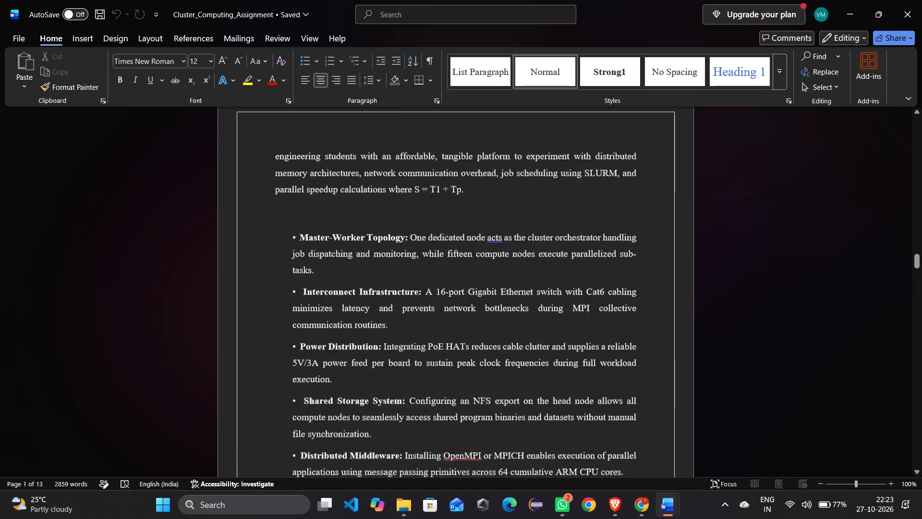
pyautogui.scroll(-11, 610, 305)
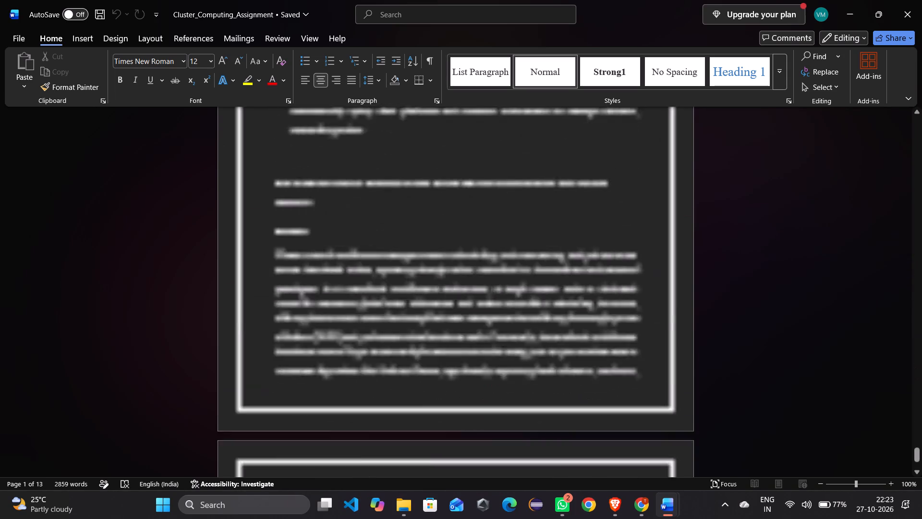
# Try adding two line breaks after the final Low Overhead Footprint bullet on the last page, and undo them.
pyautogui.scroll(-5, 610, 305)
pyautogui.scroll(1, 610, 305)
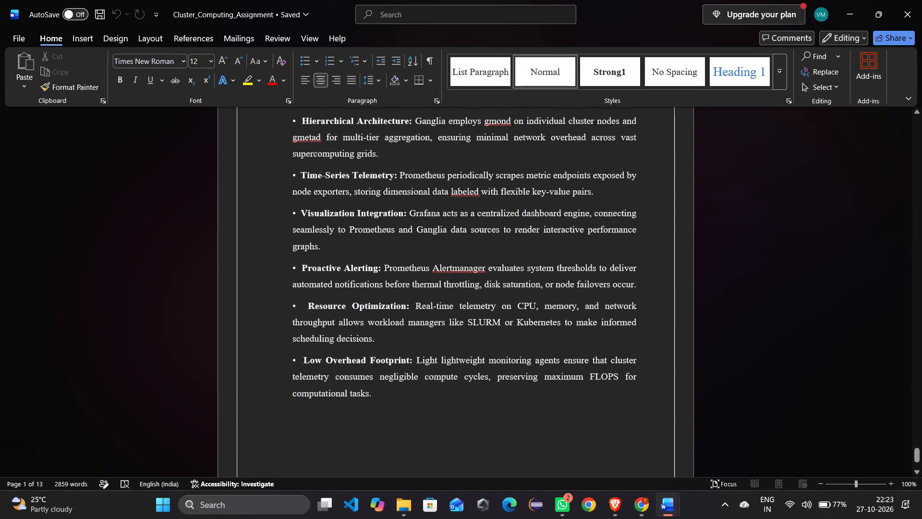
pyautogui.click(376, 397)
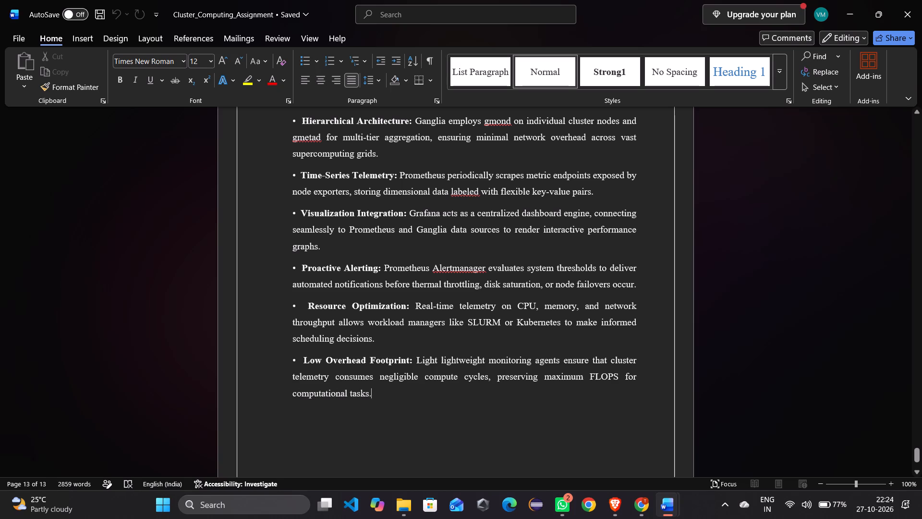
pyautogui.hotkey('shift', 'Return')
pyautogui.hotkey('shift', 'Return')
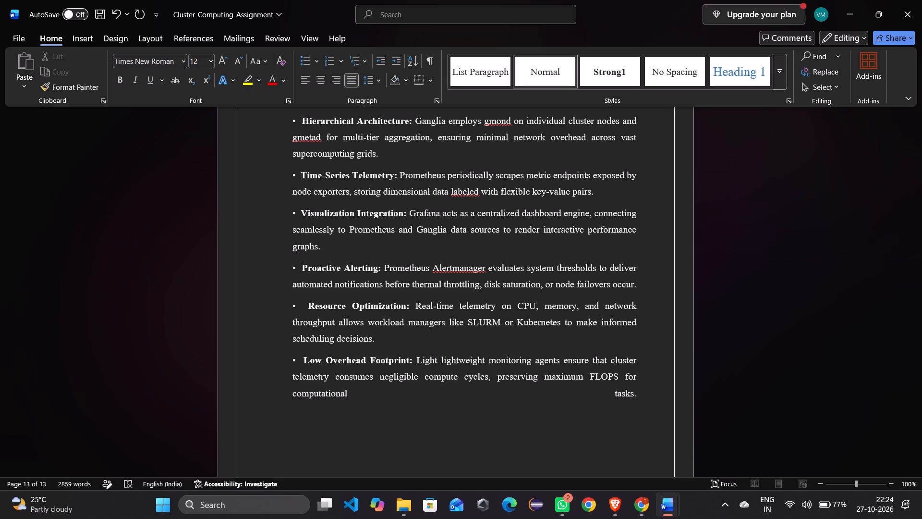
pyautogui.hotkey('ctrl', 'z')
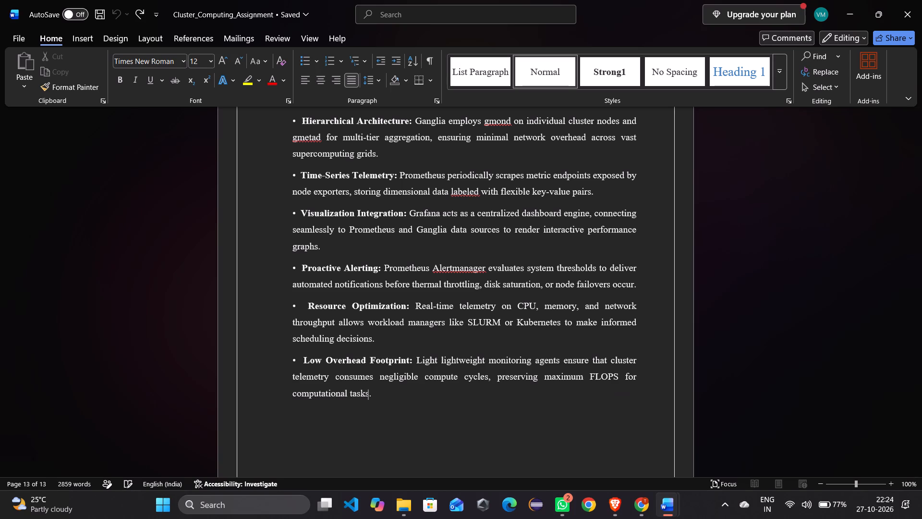
# Examine the blank space after the last bullet and look back through the assignment to the cover page details.
pyautogui.scroll(-1, 376, 413)
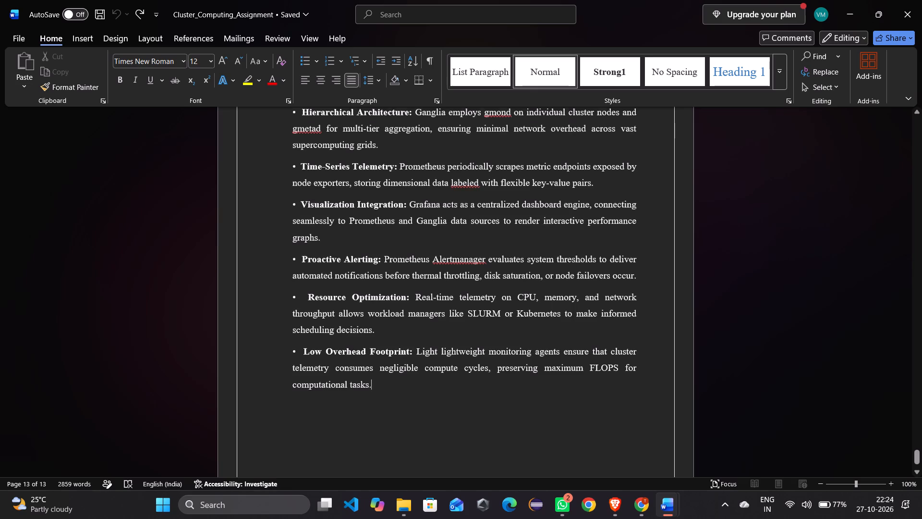
pyautogui.scroll(-3, 376, 413)
pyautogui.press('Down')
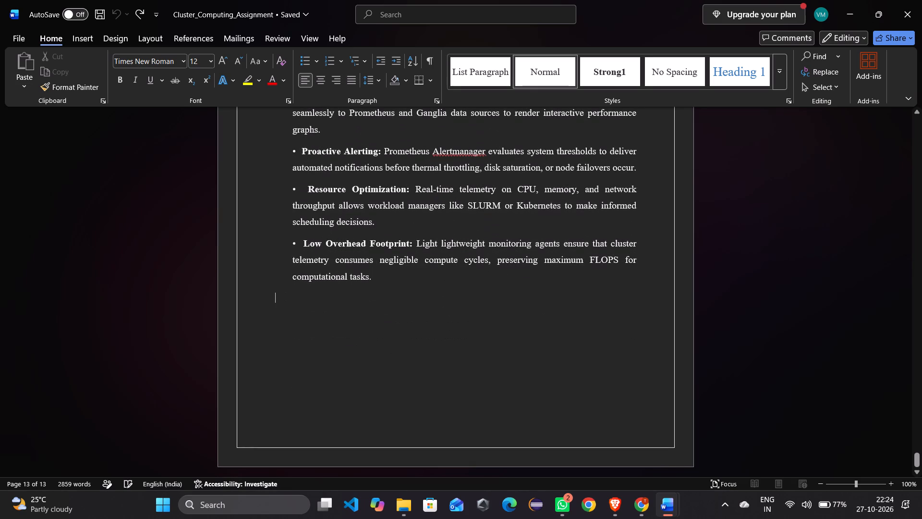
pyautogui.press('Down')
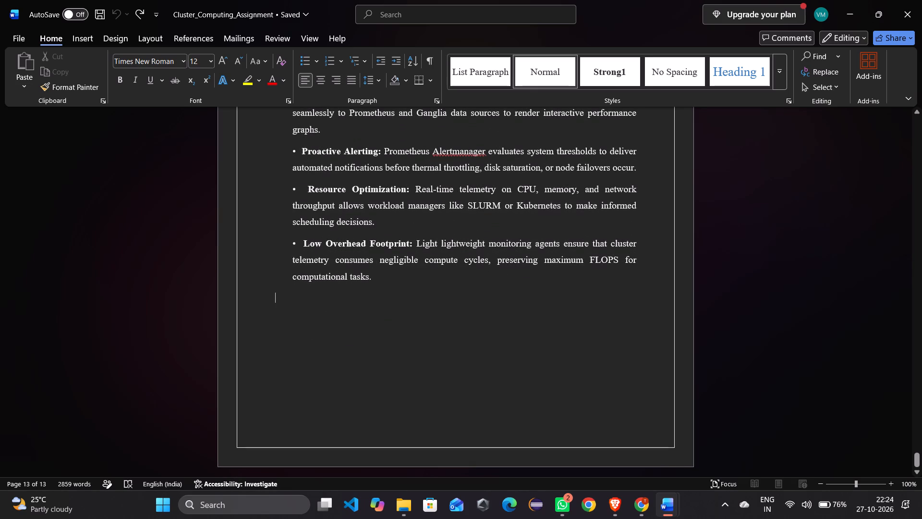
pyautogui.scroll(16, 447, 364)
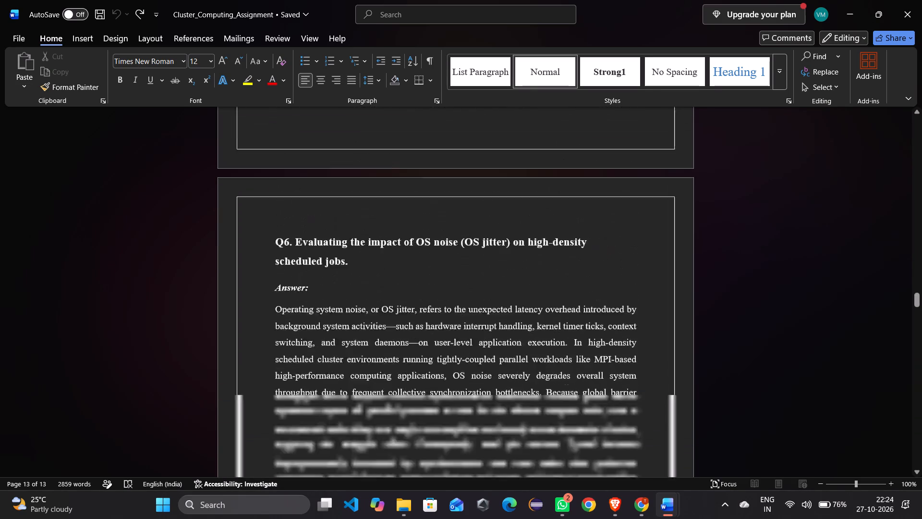
pyautogui.scroll(5, 447, 364)
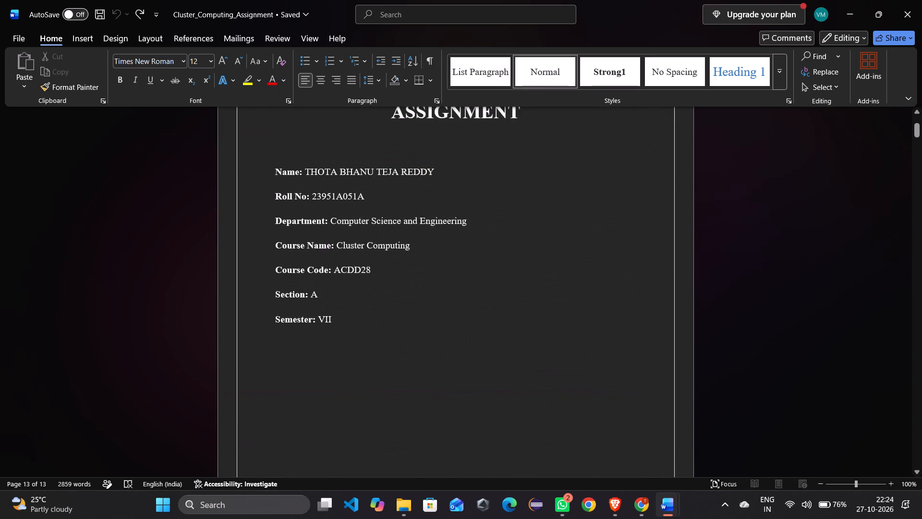
pyautogui.scroll(-1, 447, 364)
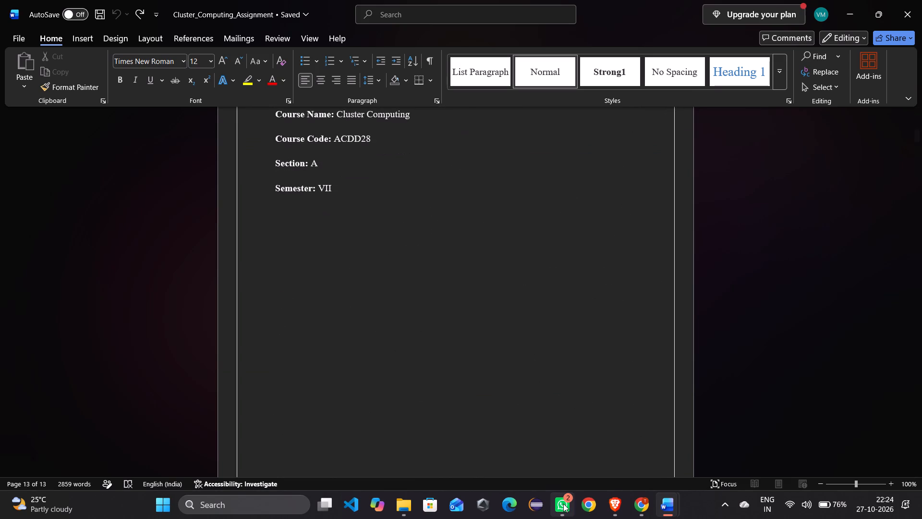
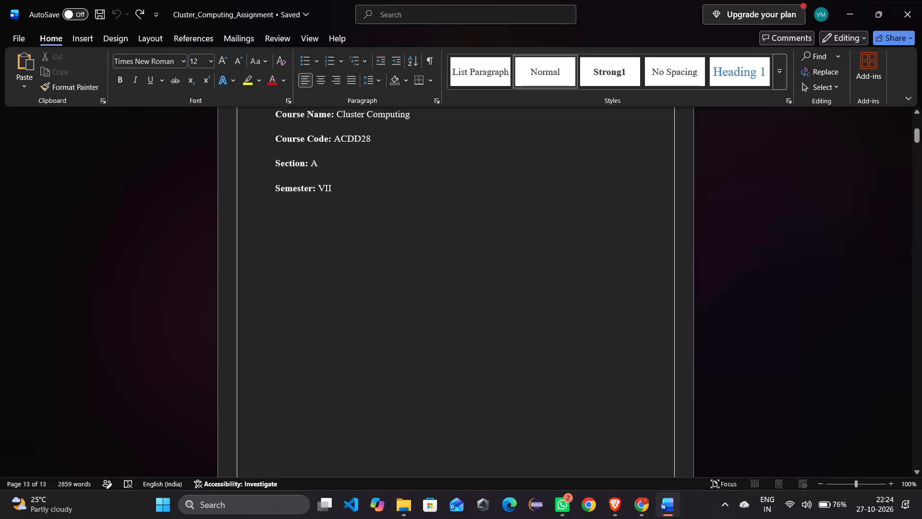
# Paste the copied content below the Low Overhead Footprint point at the end of the assignment, using the Picture paste option.
pyautogui.scroll(2, 533, 338)
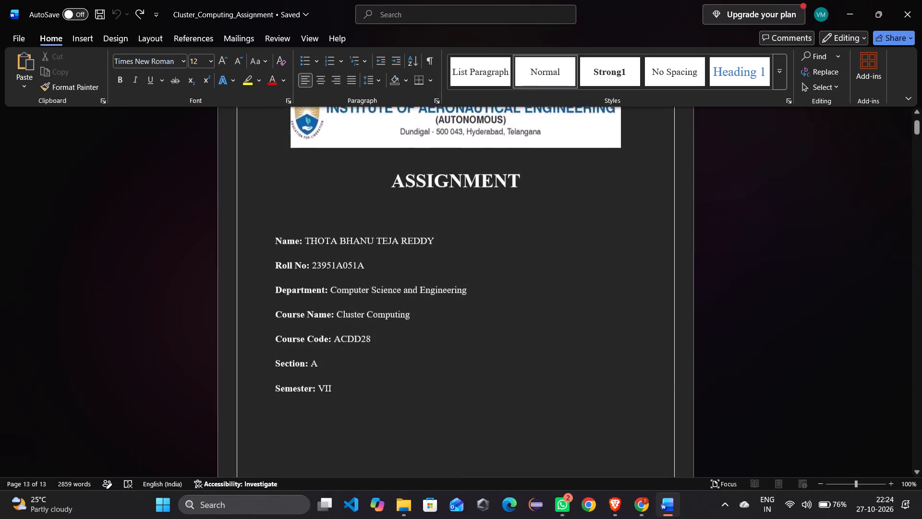
pyautogui.scroll(-20, 533, 338)
pyautogui.scroll(-19, 533, 338)
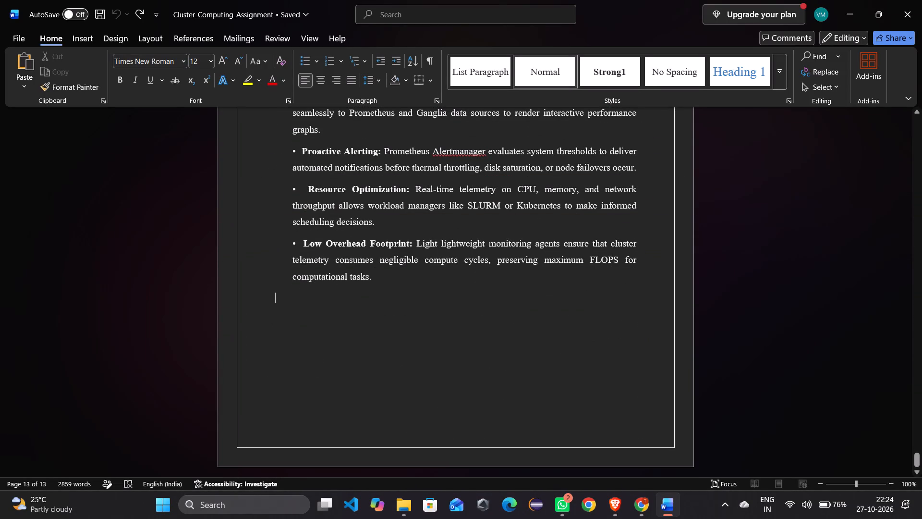
pyautogui.hotkey('ctrl', 'v')
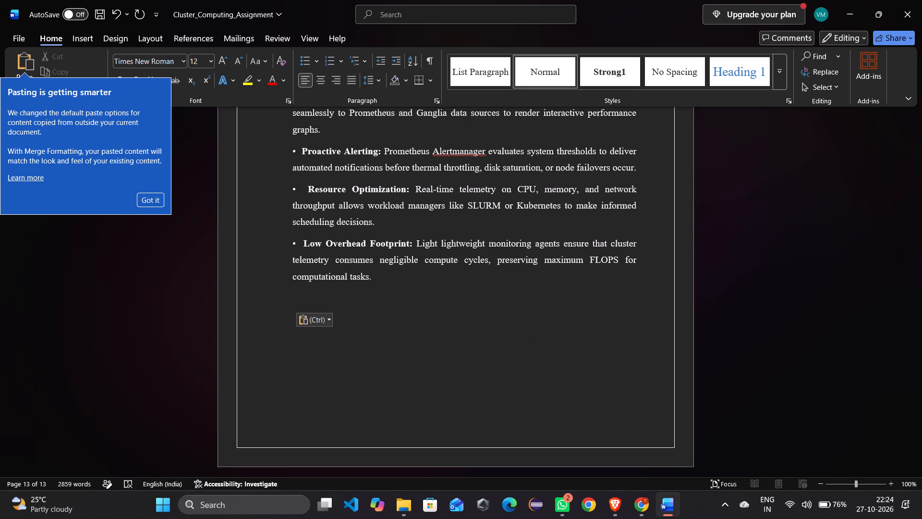
pyautogui.click(150, 198)
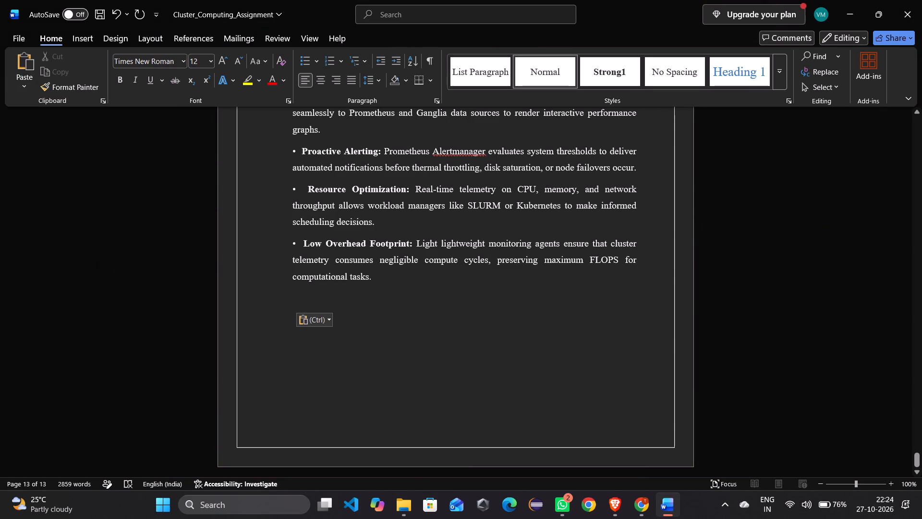
pyautogui.click(326, 320)
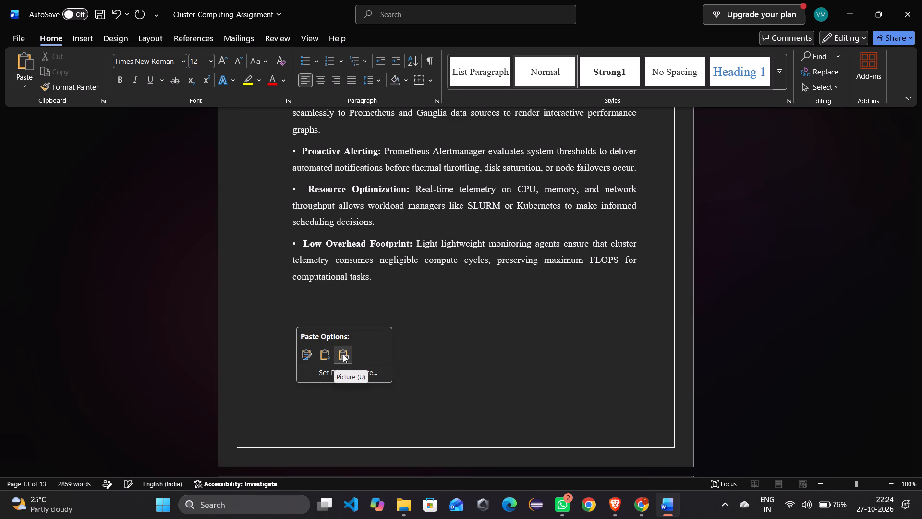
pyautogui.click(343, 354)
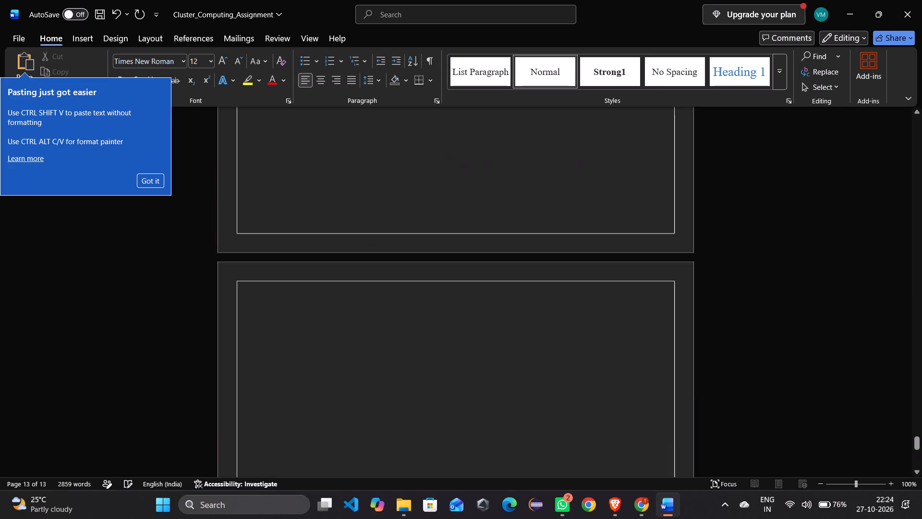
# Delete the plagiarism checker screenshot from the last page of the assignment.
pyautogui.scroll(3, 343, 354)
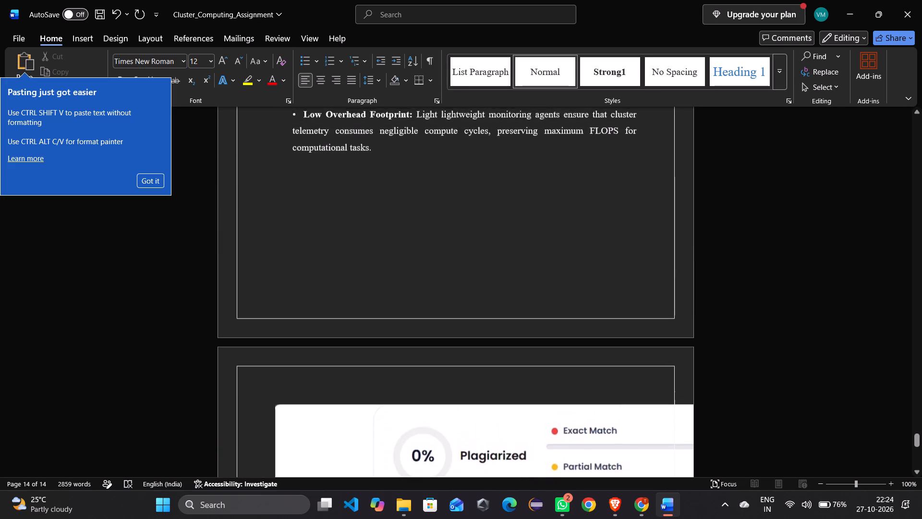
pyautogui.scroll(-2, 343, 354)
pyautogui.click(376, 359)
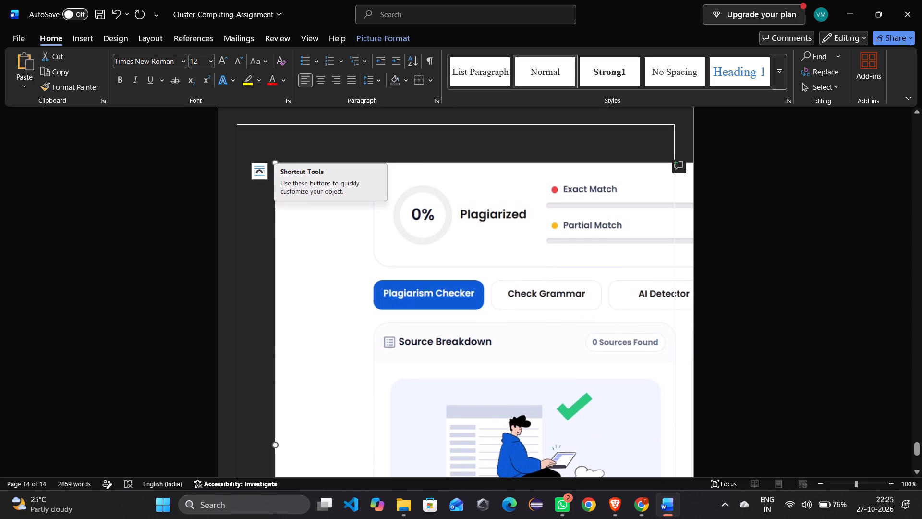
pyautogui.press('Delete')
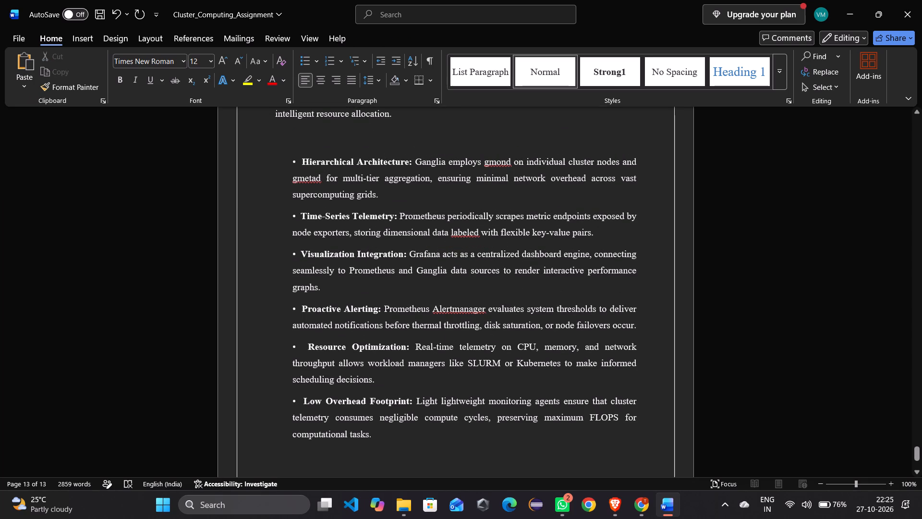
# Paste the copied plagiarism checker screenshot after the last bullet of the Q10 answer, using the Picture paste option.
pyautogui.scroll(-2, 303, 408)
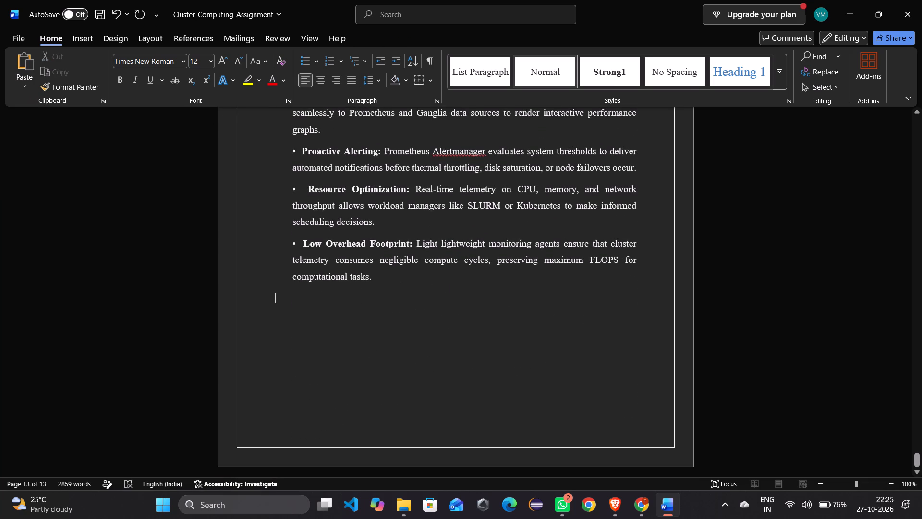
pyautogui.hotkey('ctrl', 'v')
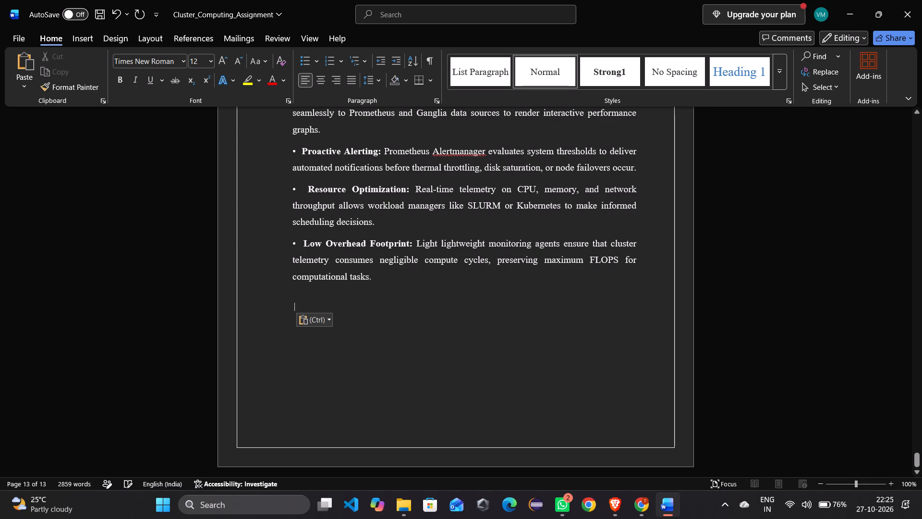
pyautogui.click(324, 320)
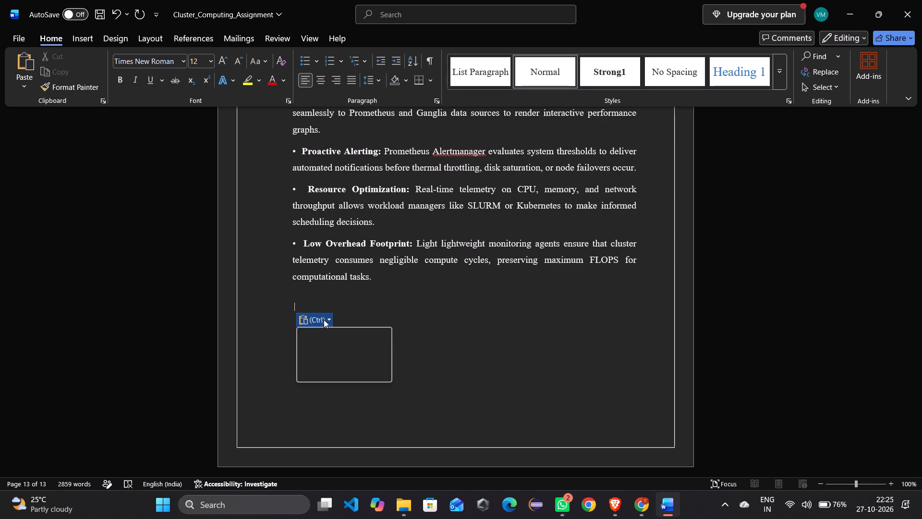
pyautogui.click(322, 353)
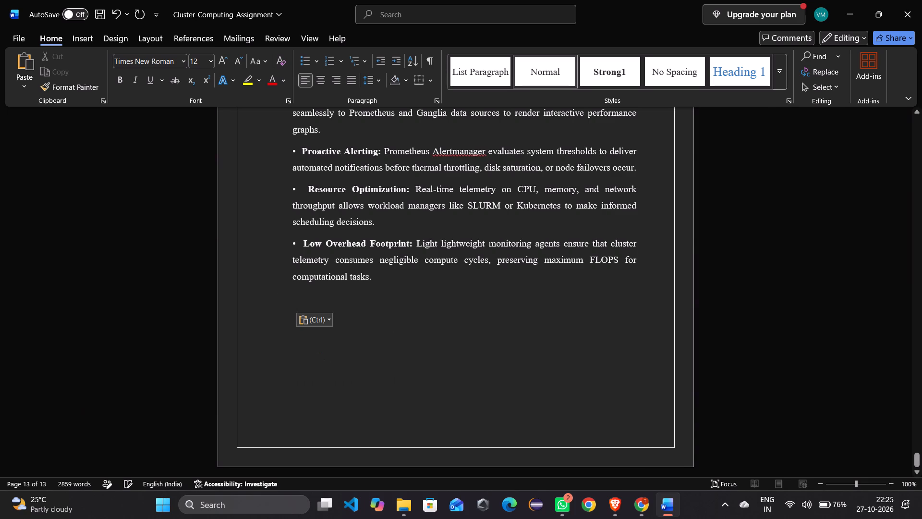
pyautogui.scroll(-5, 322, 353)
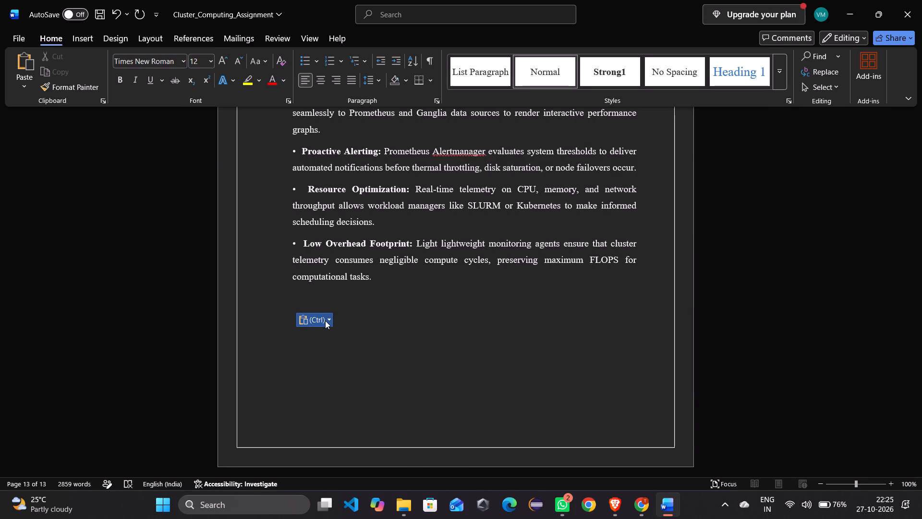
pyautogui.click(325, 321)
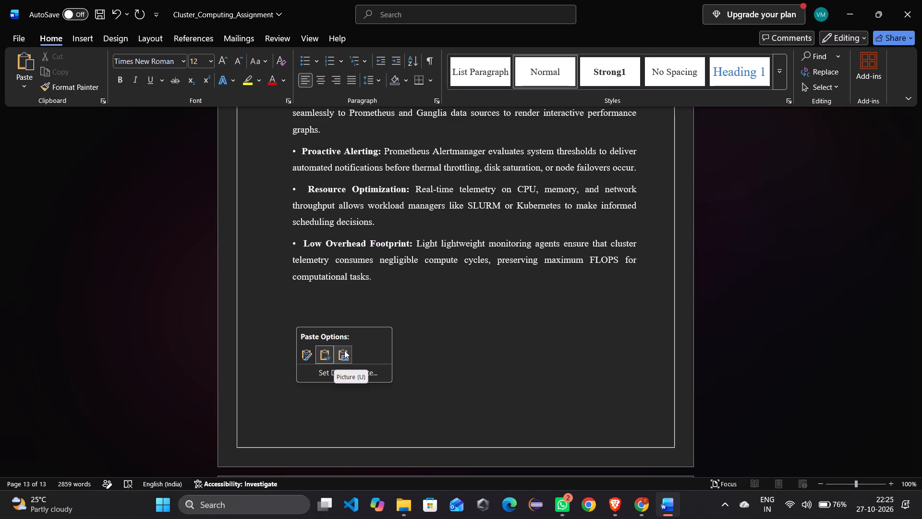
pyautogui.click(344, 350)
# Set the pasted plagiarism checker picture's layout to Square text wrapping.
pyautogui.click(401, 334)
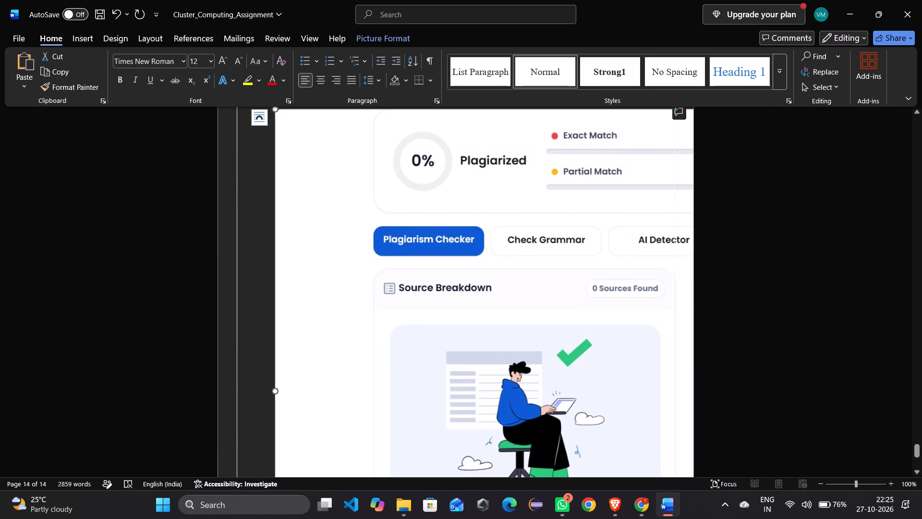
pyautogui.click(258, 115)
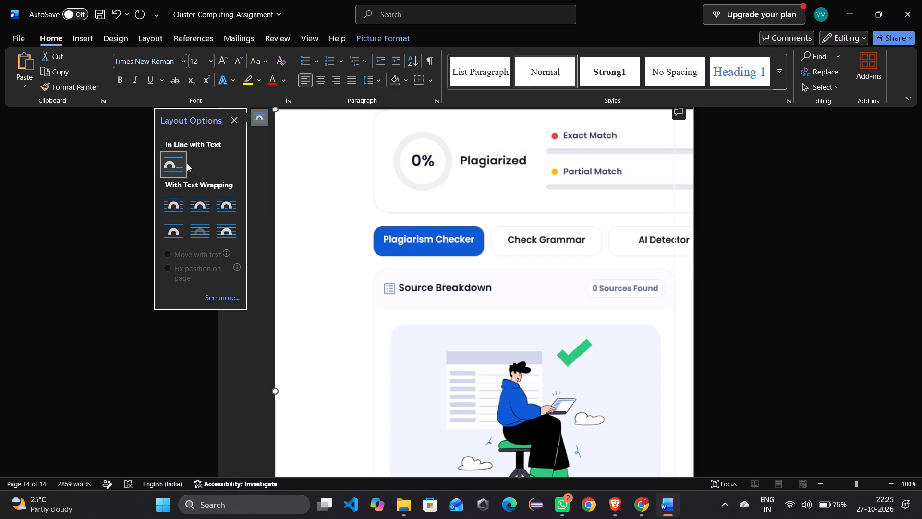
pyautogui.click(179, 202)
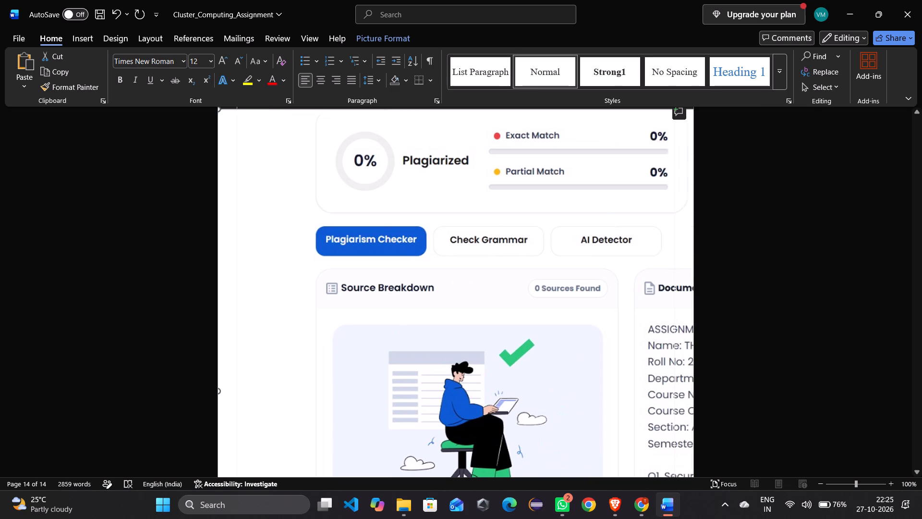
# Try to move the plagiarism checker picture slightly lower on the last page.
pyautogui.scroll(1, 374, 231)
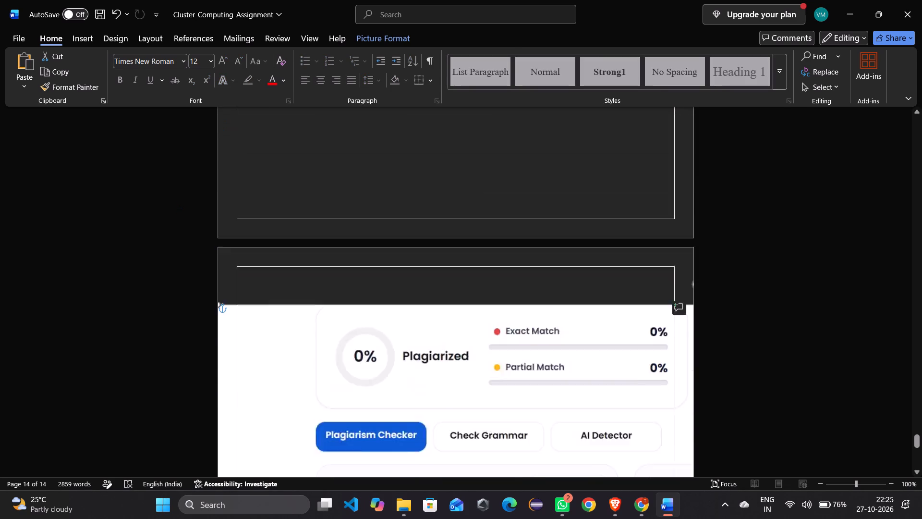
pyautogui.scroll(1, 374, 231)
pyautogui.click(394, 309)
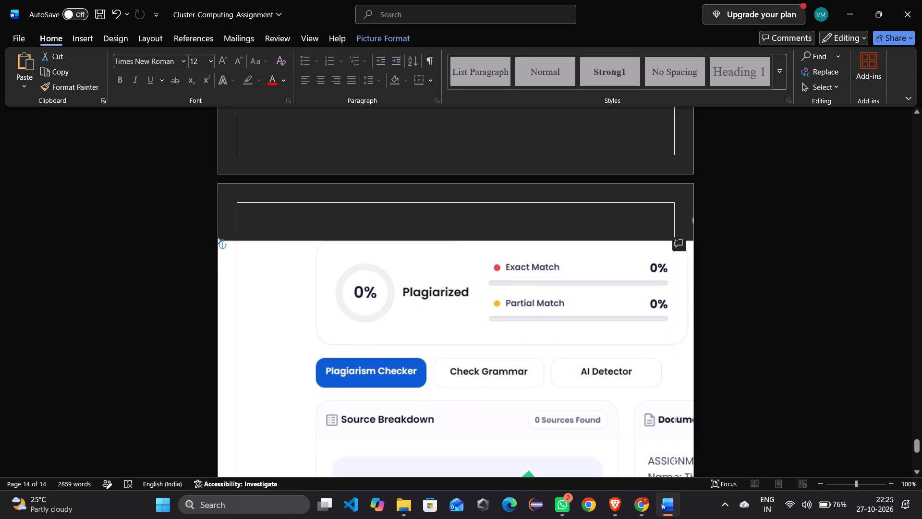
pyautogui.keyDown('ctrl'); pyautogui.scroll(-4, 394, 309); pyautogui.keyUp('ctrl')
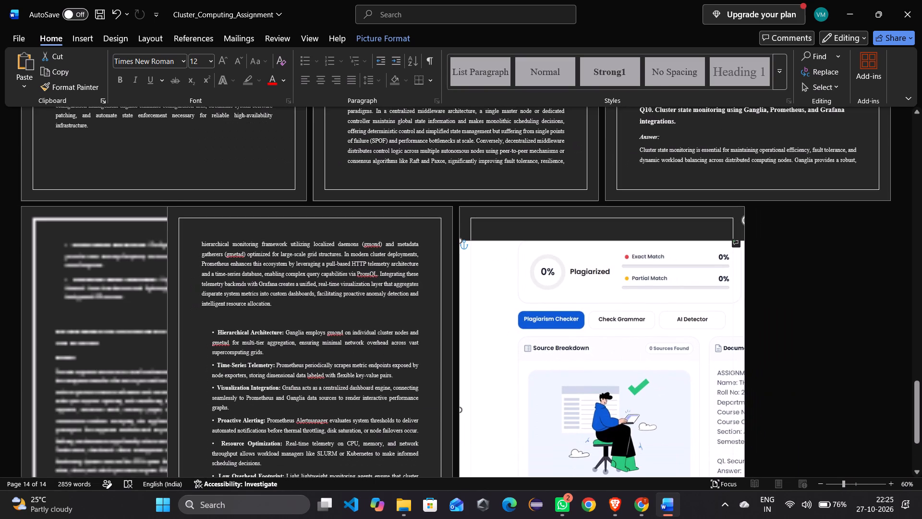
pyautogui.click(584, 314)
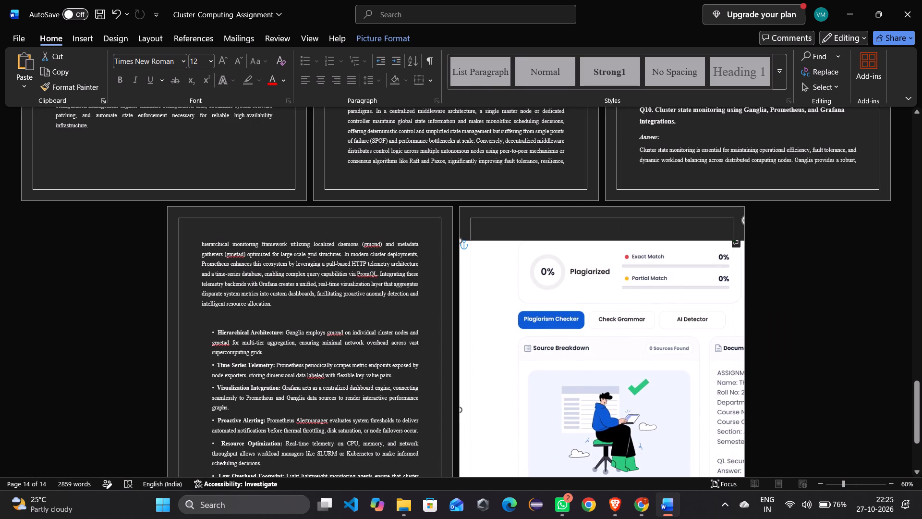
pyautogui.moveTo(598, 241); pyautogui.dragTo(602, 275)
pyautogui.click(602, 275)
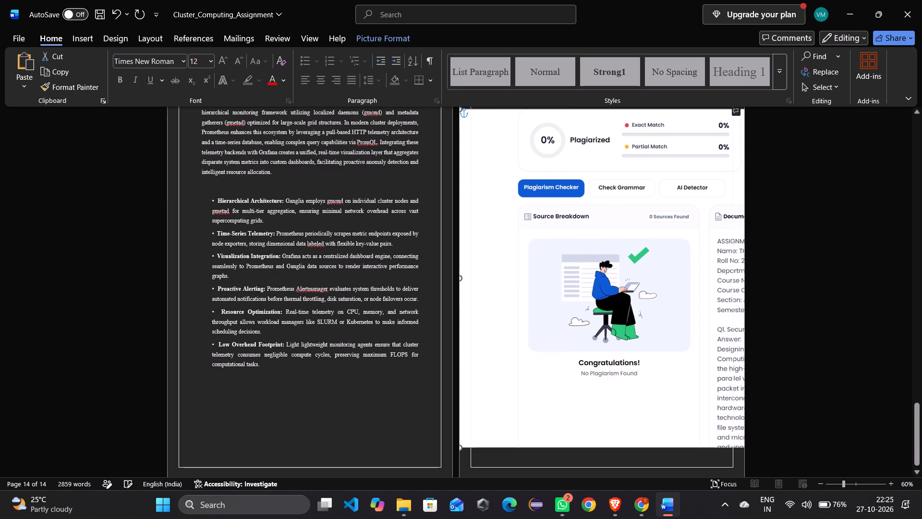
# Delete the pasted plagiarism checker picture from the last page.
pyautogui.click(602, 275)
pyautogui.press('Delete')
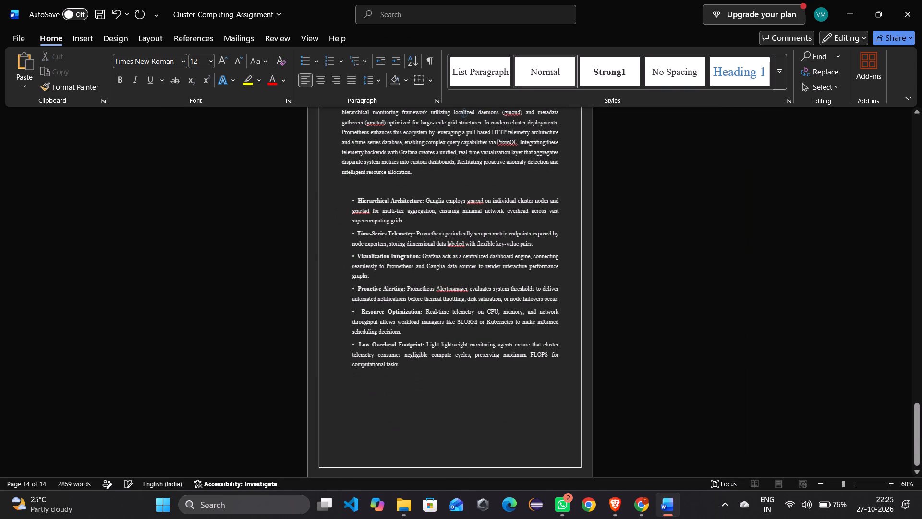
# Close the Cluster_Computing_Assignment document.
pyautogui.click(921, 0)
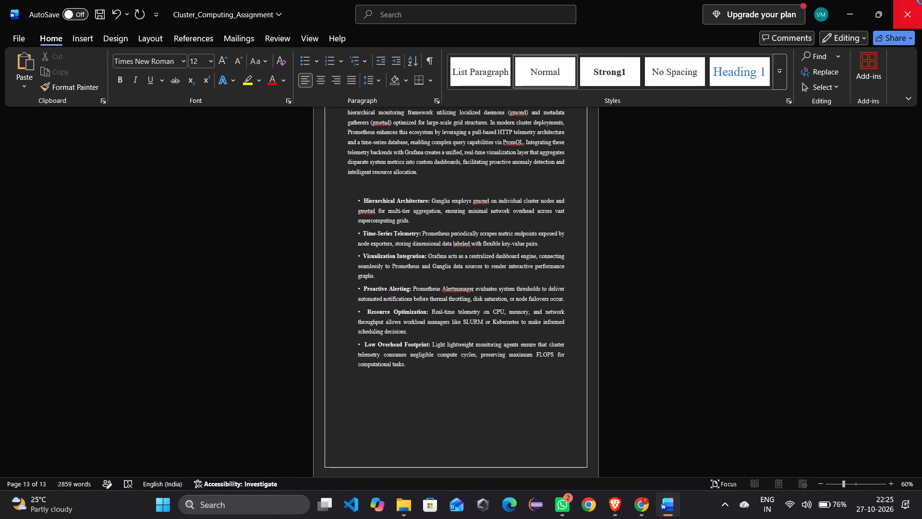
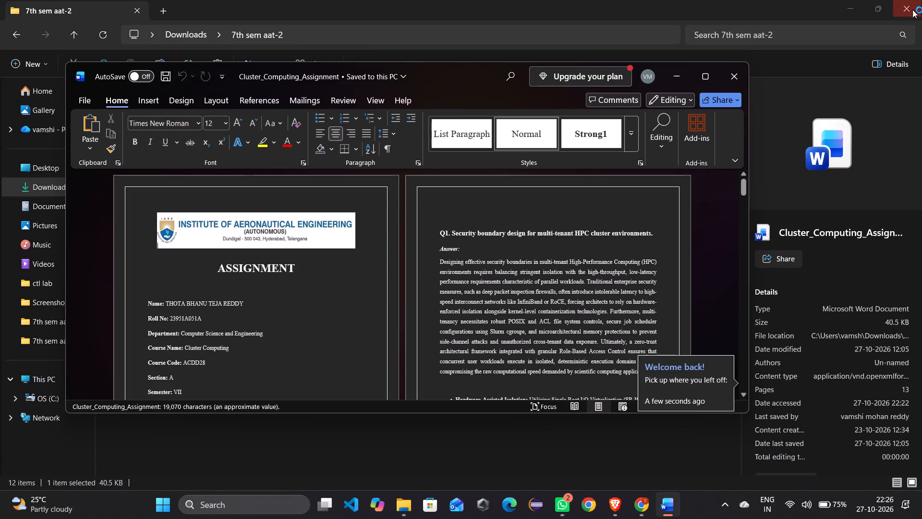
# Paste the plagiarism checker screenshot after the final bullet point on the last page of Cluster_Computing_Assignment.
pyautogui.click(700, 73)
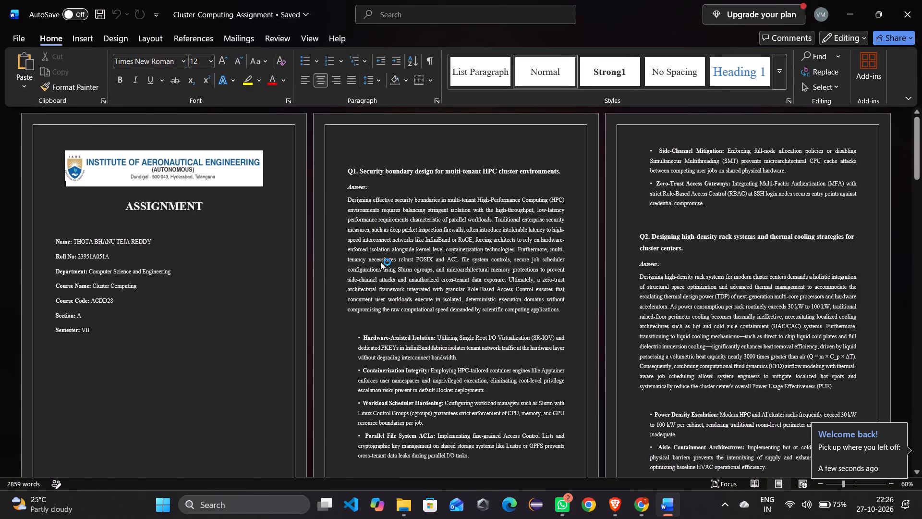
pyautogui.keyDown('ctrl'); pyautogui.scroll(6, 255, 244); pyautogui.keyUp('ctrl')
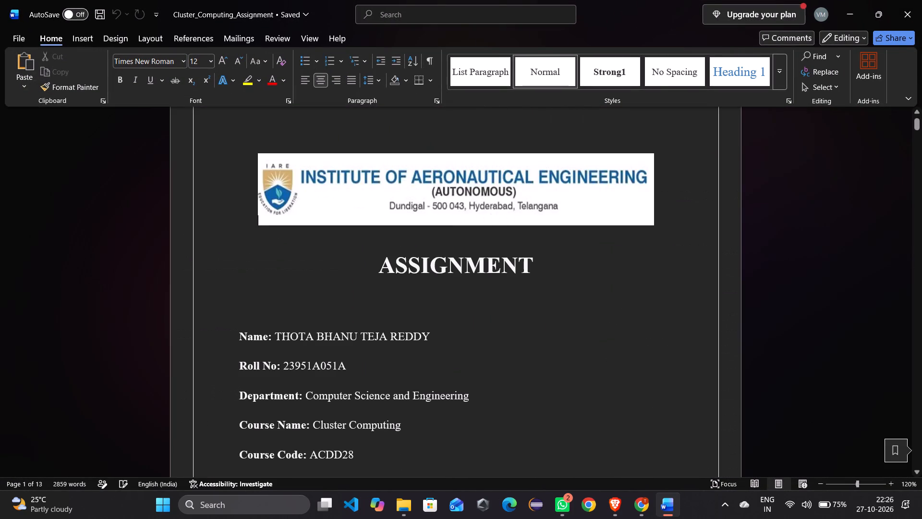
pyautogui.scroll(-20, 410, 273)
pyautogui.scroll(-12, 410, 273)
pyautogui.click(295, 358)
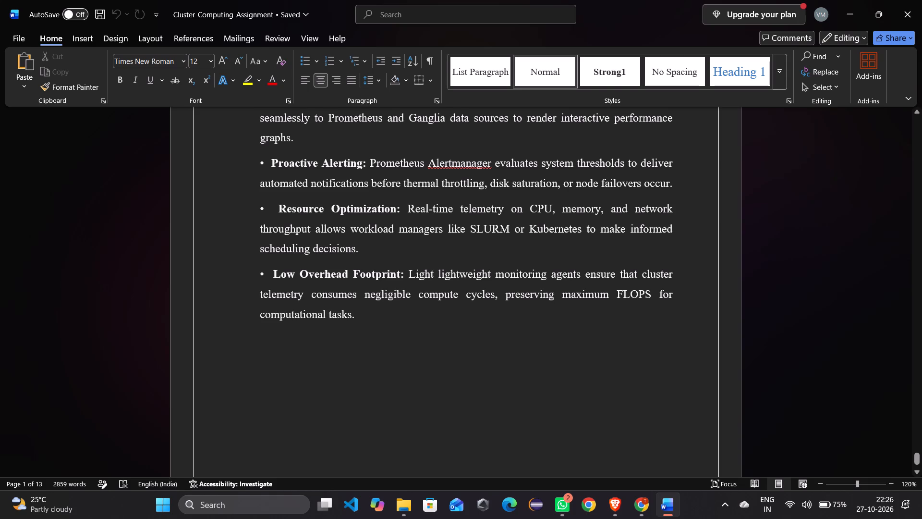
pyautogui.click(22, 83)
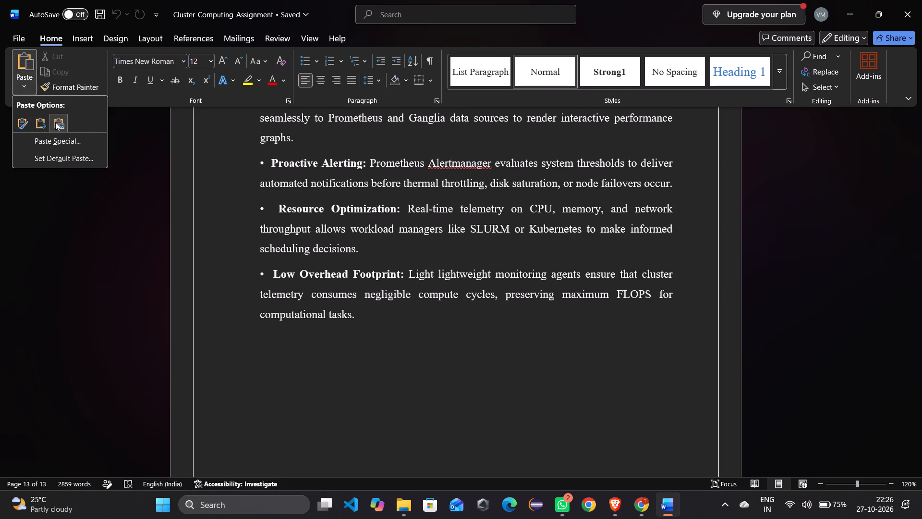
pyautogui.click(55, 122)
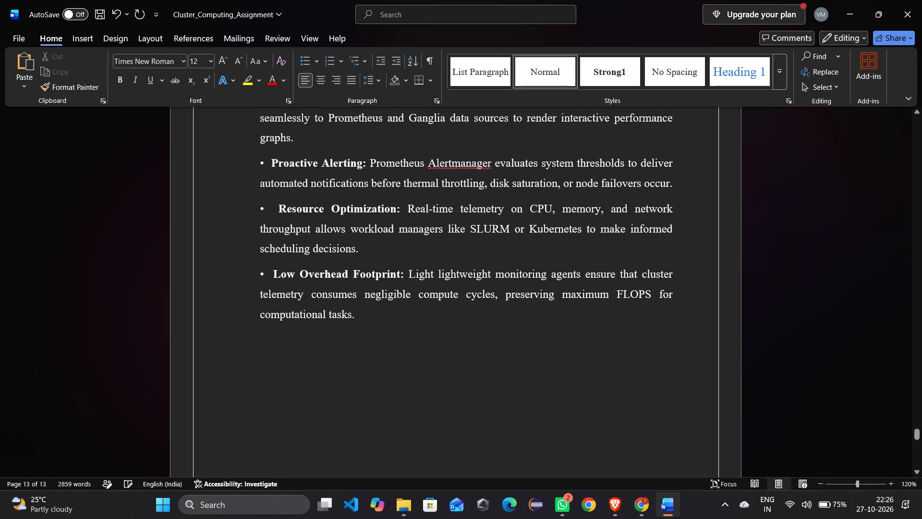
# Scale the pasted plagiarism checker picture down proportionally from its corner until most of it fits on page 14.
pyautogui.scroll(-4, 296, 270)
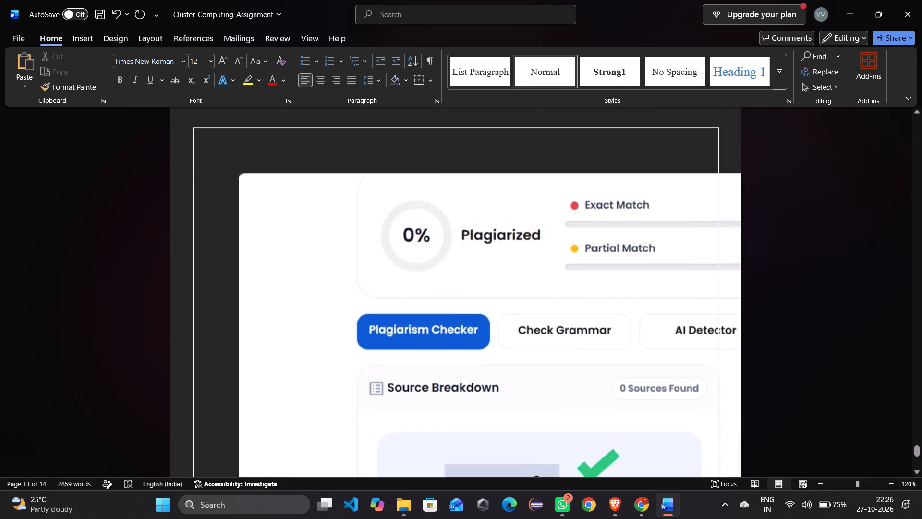
pyautogui.scroll(-1, 296, 270)
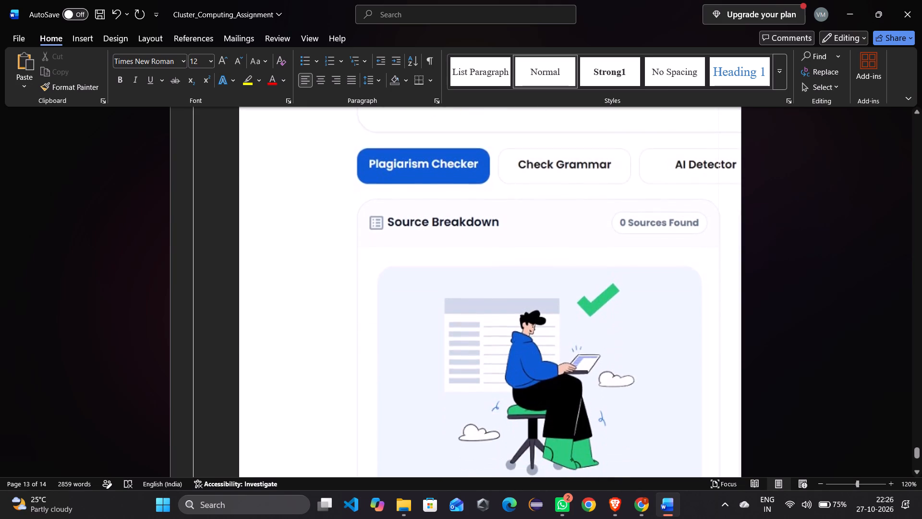
pyautogui.click(296, 270)
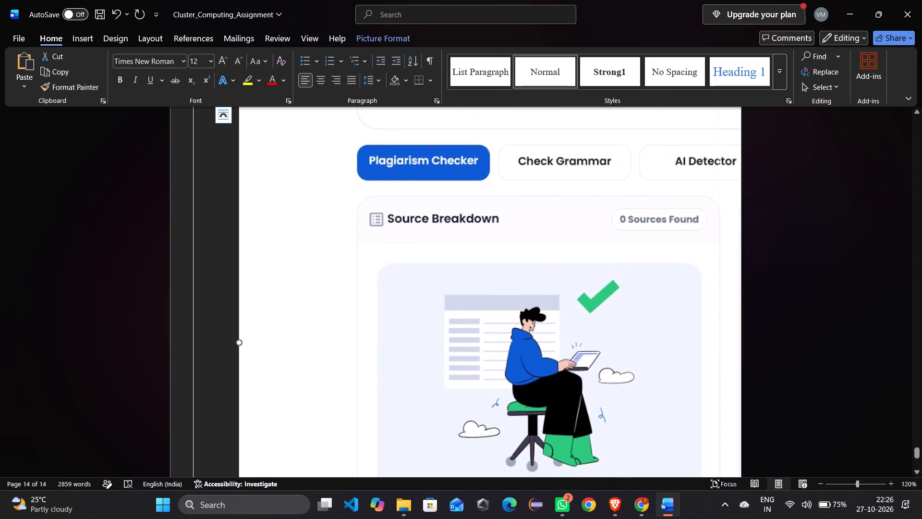
pyautogui.click(238, 125)
pyautogui.scroll(2, 387, 175)
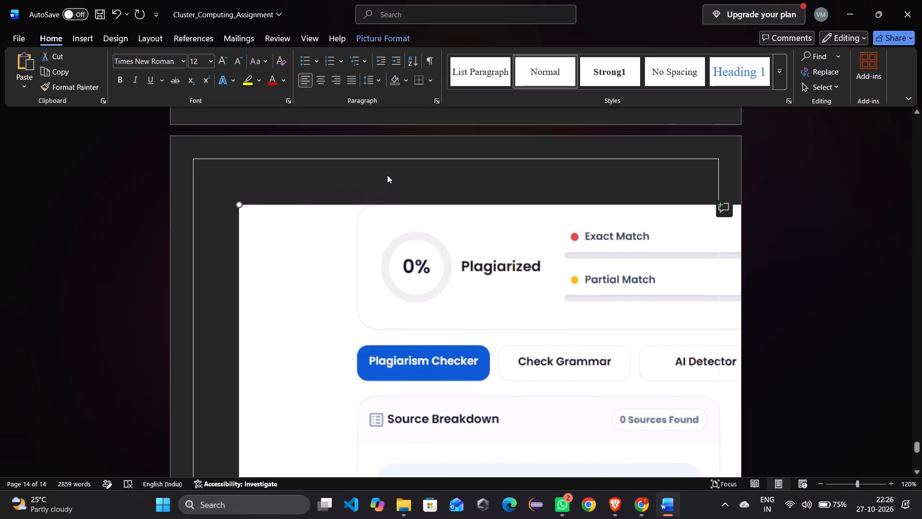
pyautogui.click(656, 204)
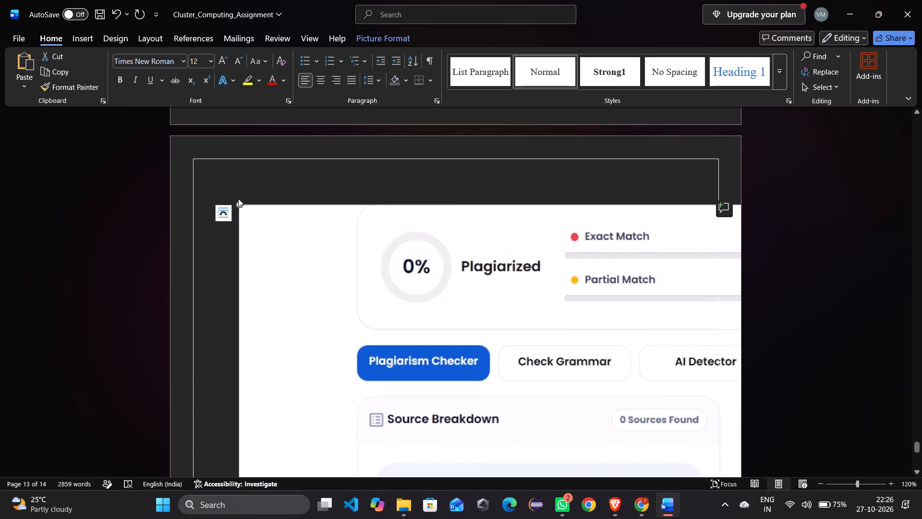
pyautogui.moveTo(239, 202); pyautogui.dragTo(259, 247)
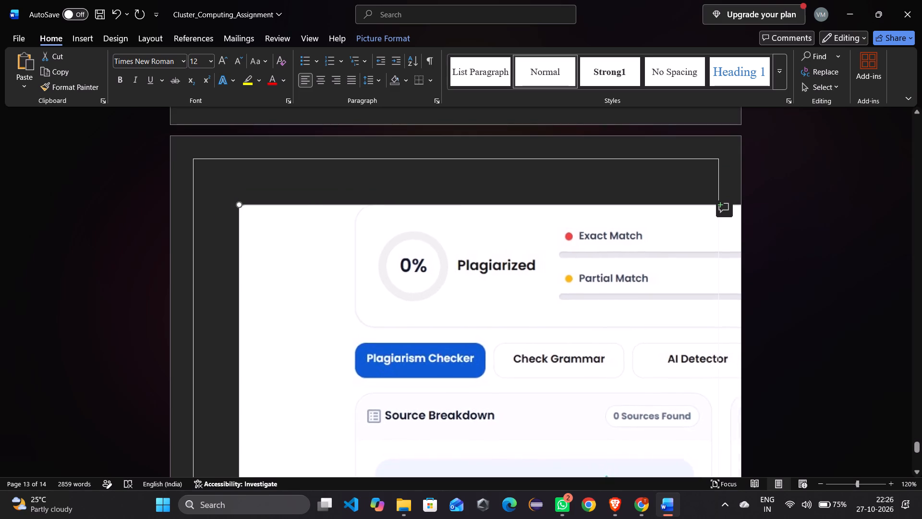
pyautogui.moveTo(259, 247); pyautogui.dragTo(407, 482)
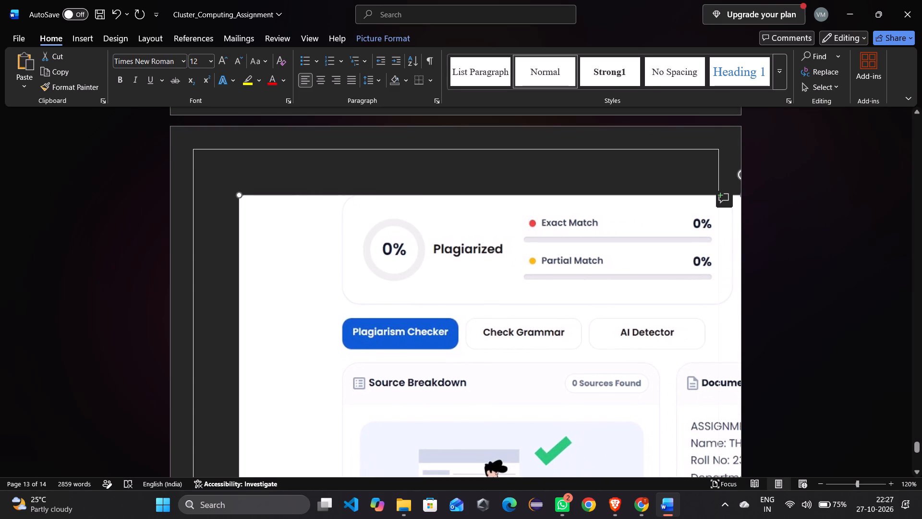
pyautogui.moveTo(407, 482); pyautogui.dragTo(560, 518)
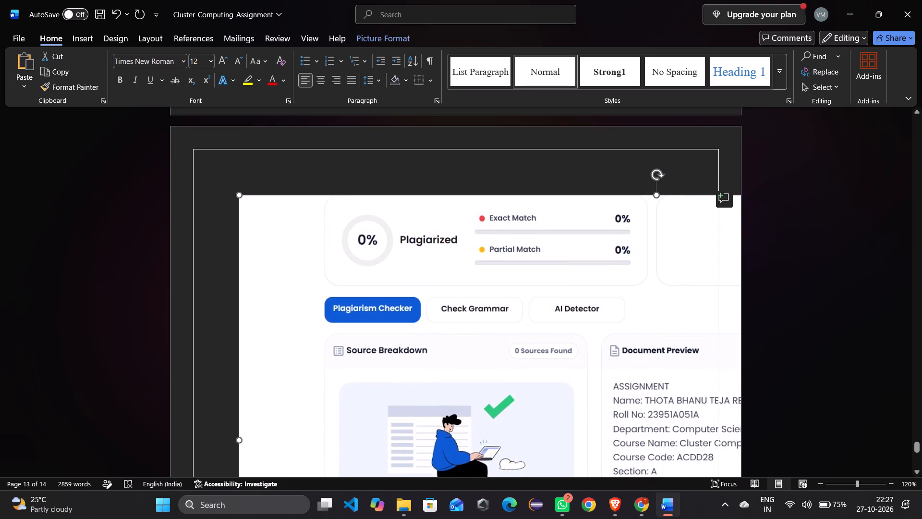
pyautogui.moveTo(560, 518); pyautogui.dragTo(886, 518)
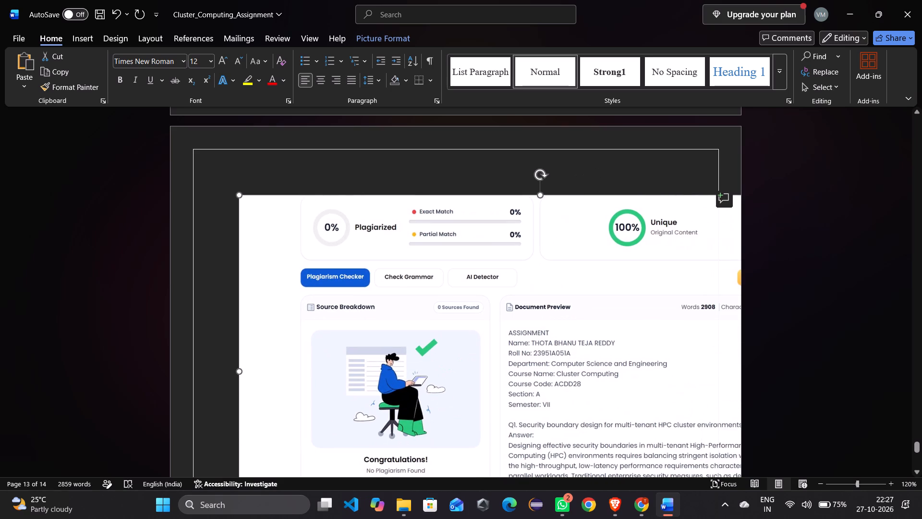
pyautogui.moveTo(886, 518); pyautogui.dragTo(921, 518)
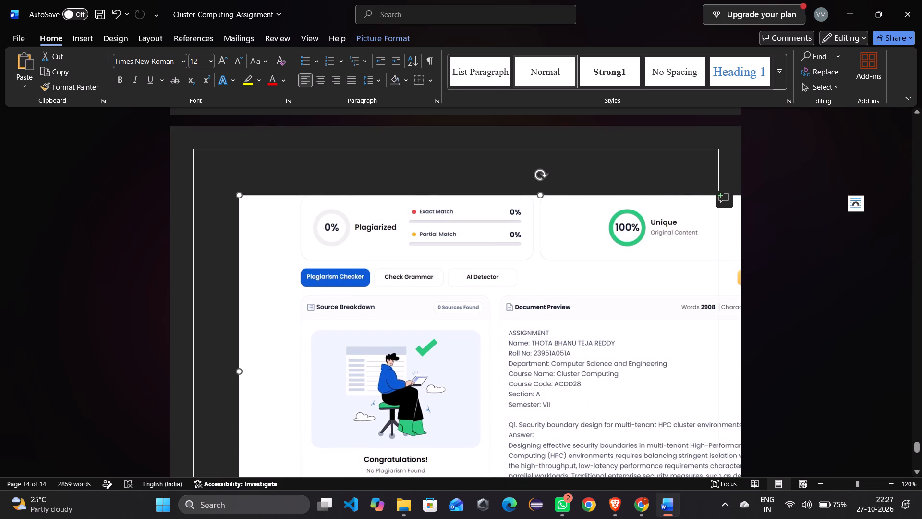
# Narrow the plagiarism checker picture to end just inside the page border and make it very slightly taller.
pyautogui.moveTo(240, 372); pyautogui.dragTo(219, 373)
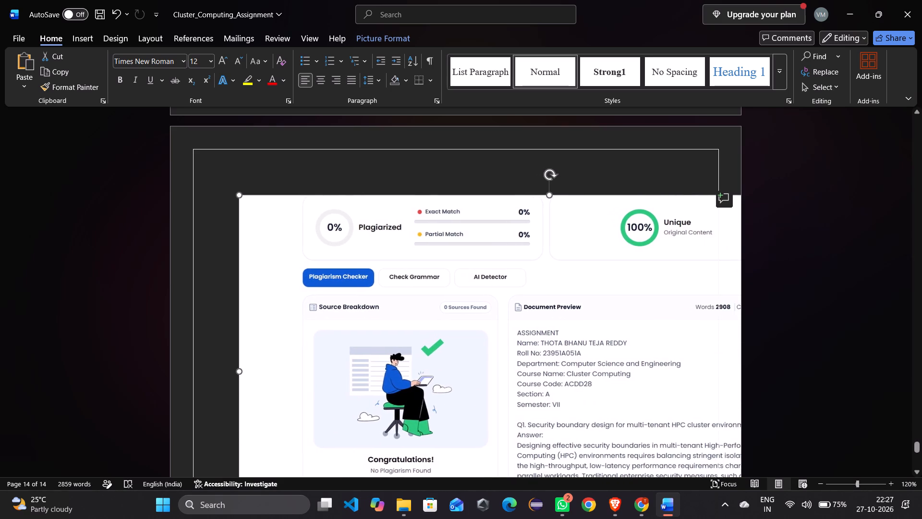
pyautogui.moveTo(219, 373); pyautogui.dragTo(398, 421)
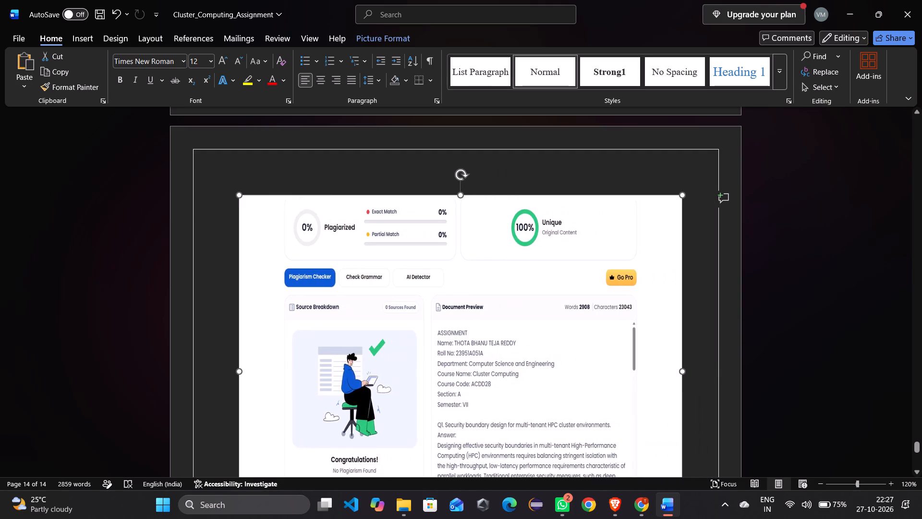
pyautogui.moveTo(398, 421); pyautogui.dragTo(365, 406)
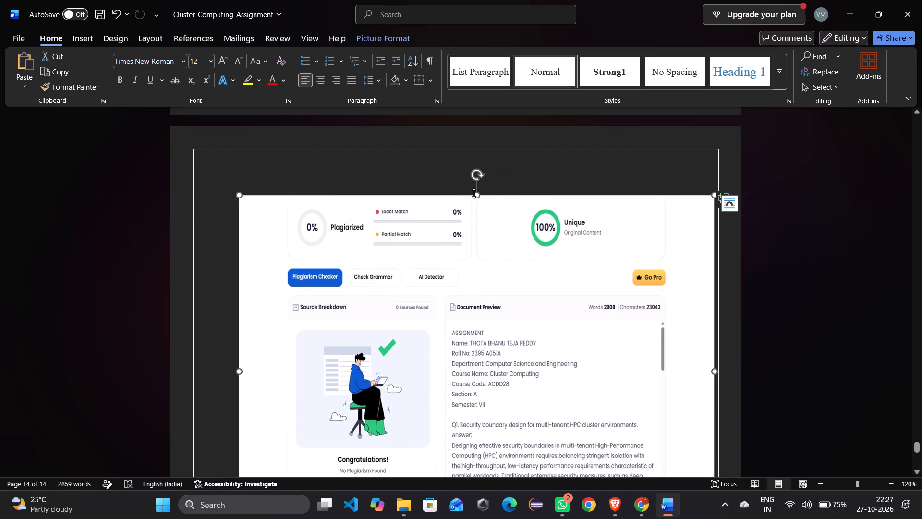
pyautogui.moveTo(476, 194); pyautogui.dragTo(473, 172)
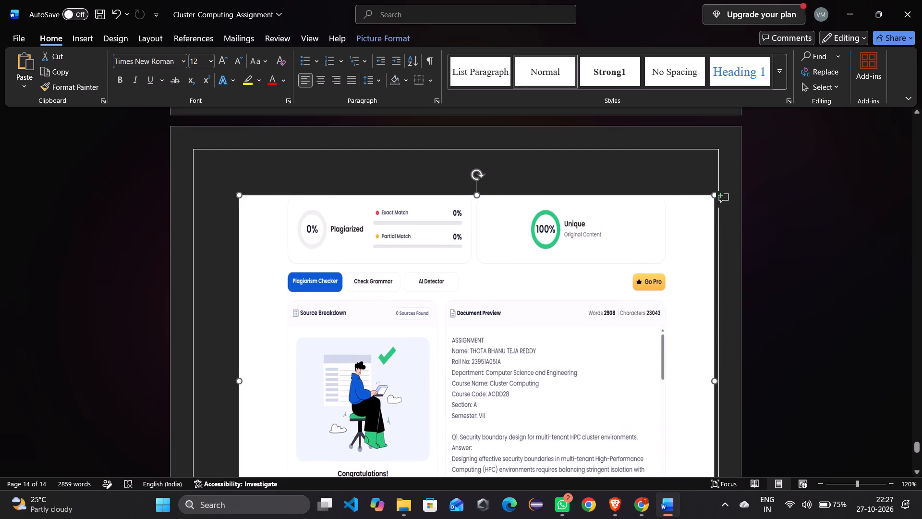
pyautogui.moveTo(473, 172); pyautogui.dragTo(474, 188)
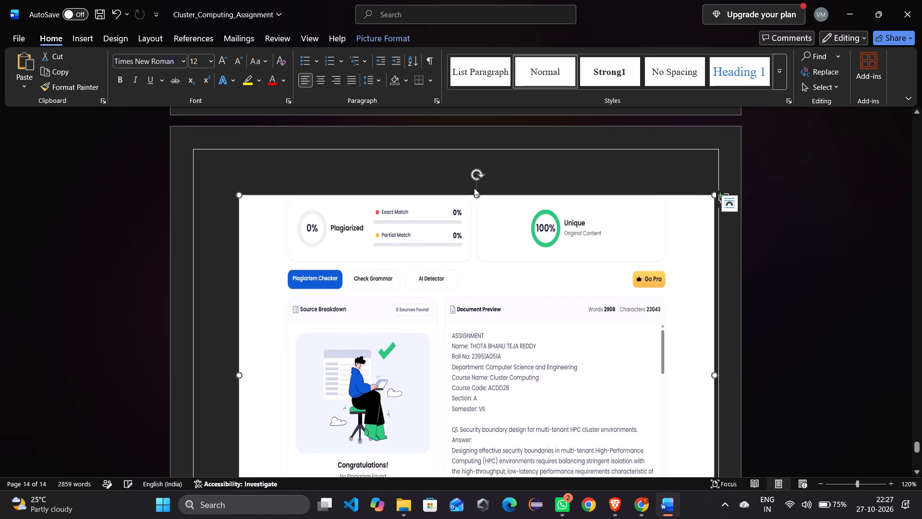
# Check the resized picture on the last page and save the document.
pyautogui.scroll(-3, 817, 314)
pyautogui.scroll(1, 817, 314)
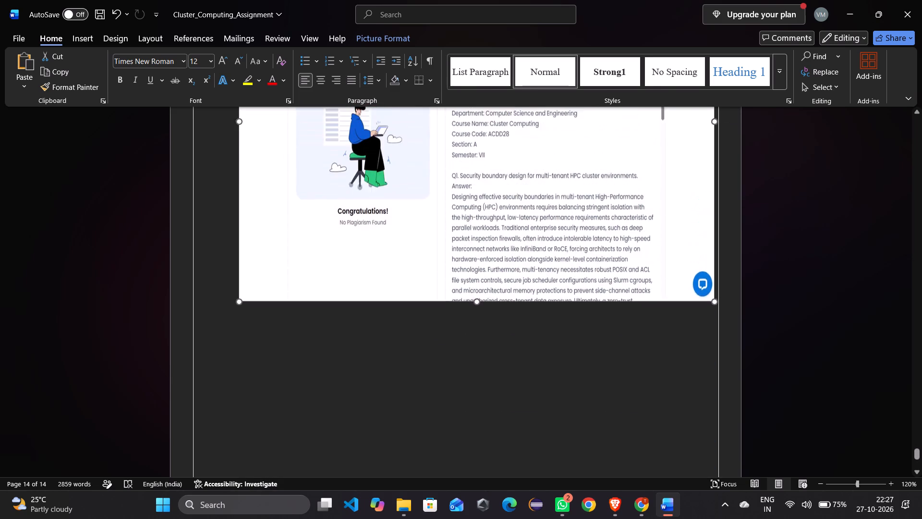
pyautogui.scroll(4, 817, 314)
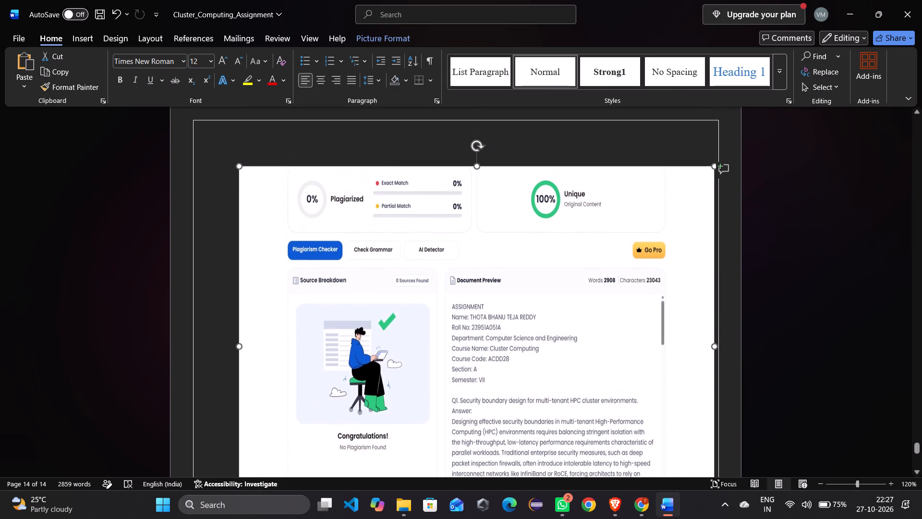
pyautogui.scroll(1, 817, 314)
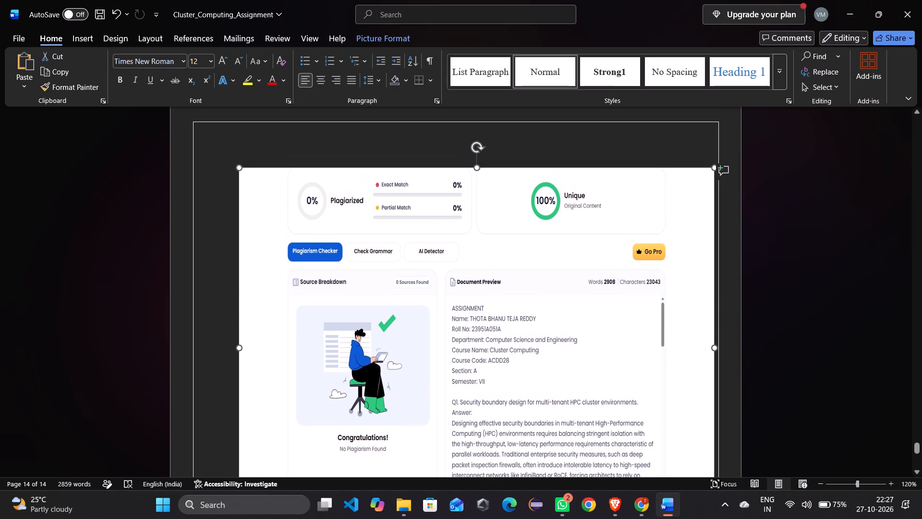
pyautogui.hotkey('ctrl', 's')
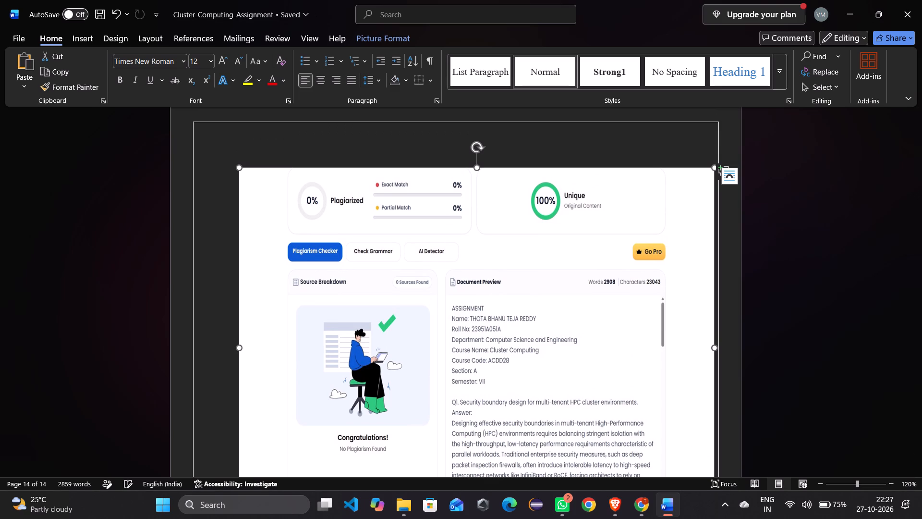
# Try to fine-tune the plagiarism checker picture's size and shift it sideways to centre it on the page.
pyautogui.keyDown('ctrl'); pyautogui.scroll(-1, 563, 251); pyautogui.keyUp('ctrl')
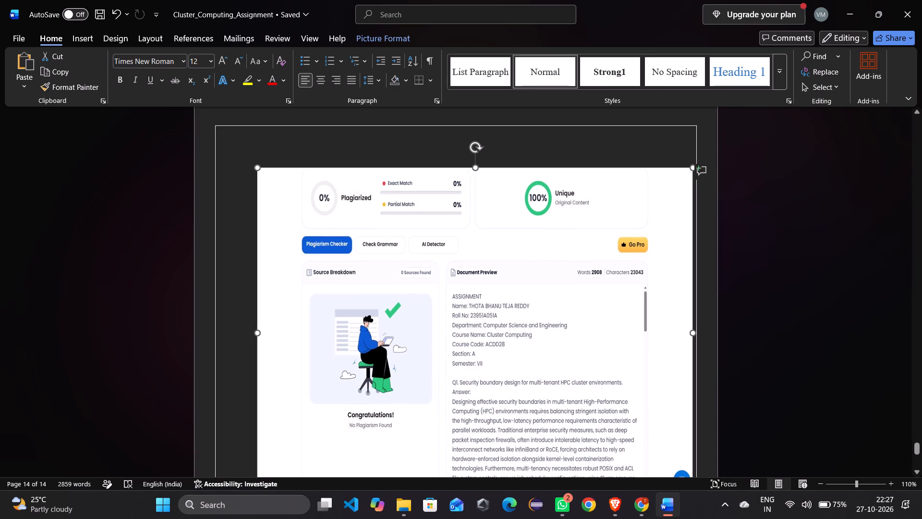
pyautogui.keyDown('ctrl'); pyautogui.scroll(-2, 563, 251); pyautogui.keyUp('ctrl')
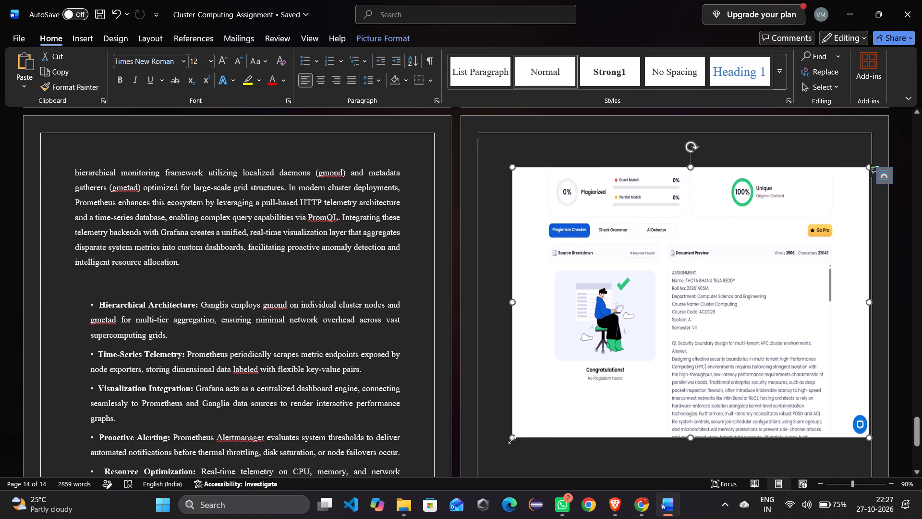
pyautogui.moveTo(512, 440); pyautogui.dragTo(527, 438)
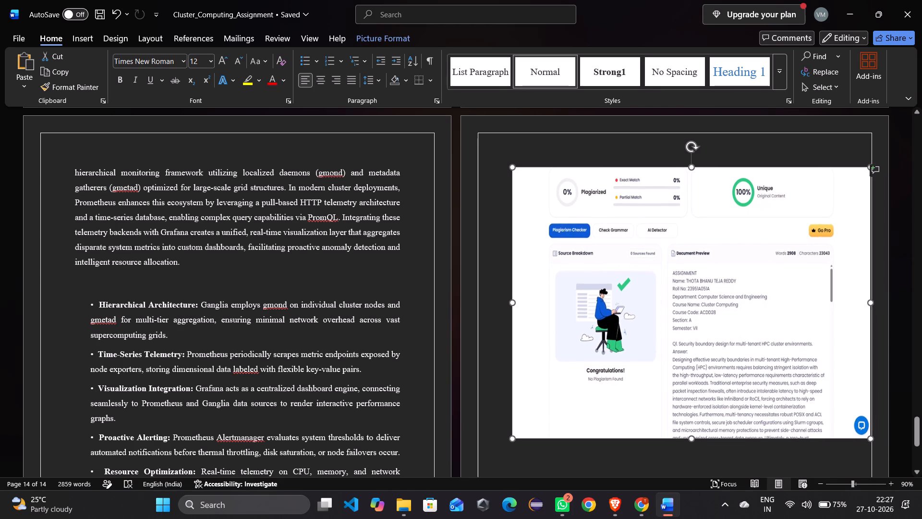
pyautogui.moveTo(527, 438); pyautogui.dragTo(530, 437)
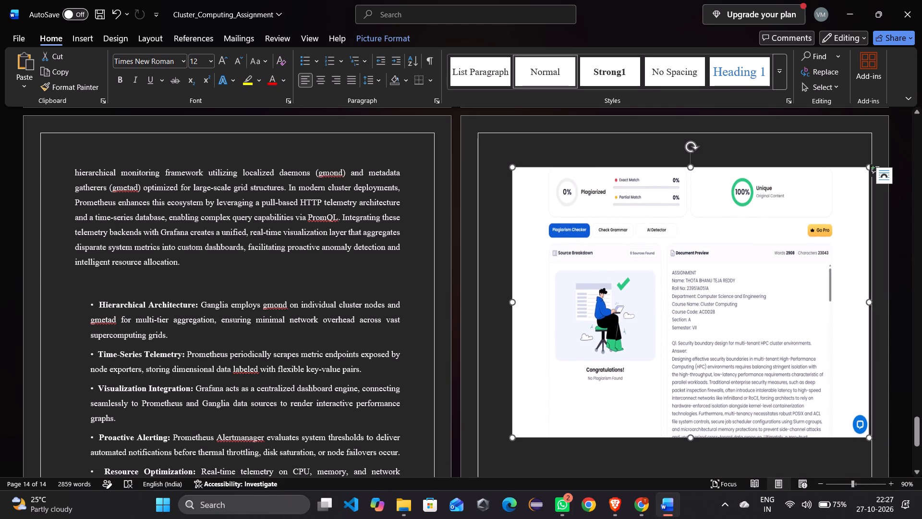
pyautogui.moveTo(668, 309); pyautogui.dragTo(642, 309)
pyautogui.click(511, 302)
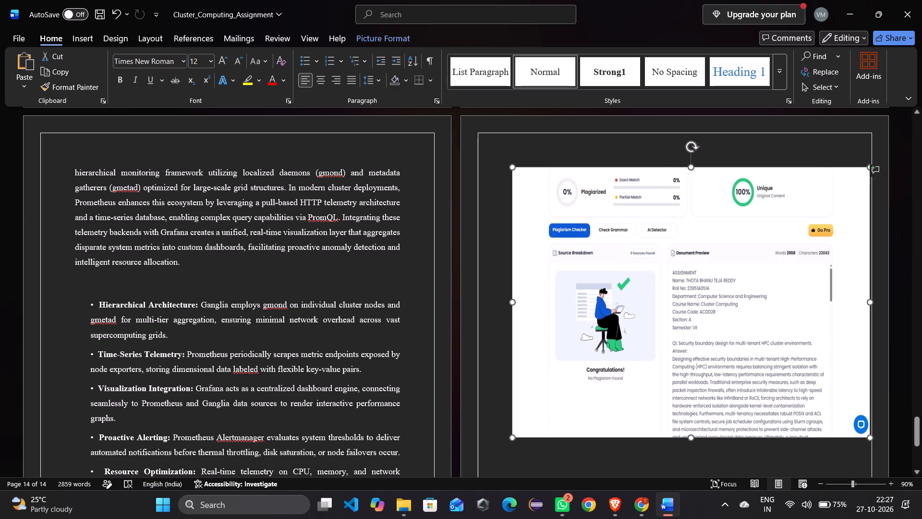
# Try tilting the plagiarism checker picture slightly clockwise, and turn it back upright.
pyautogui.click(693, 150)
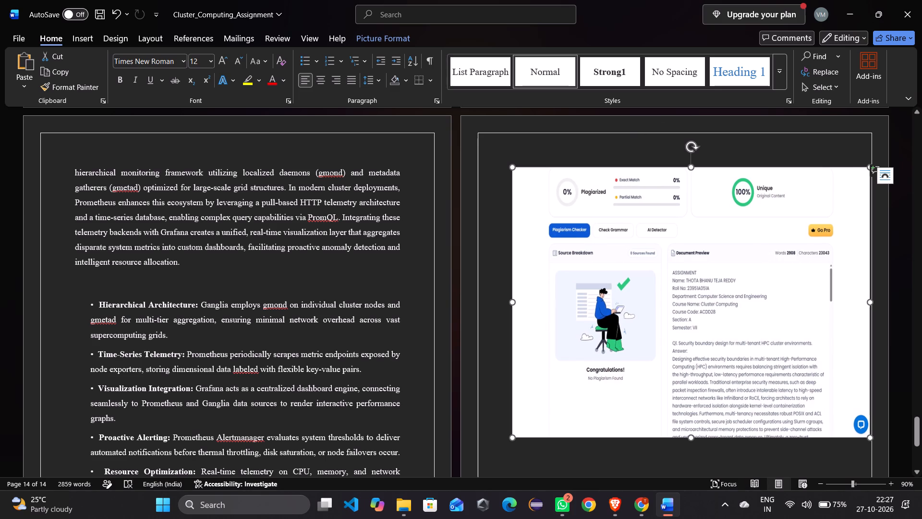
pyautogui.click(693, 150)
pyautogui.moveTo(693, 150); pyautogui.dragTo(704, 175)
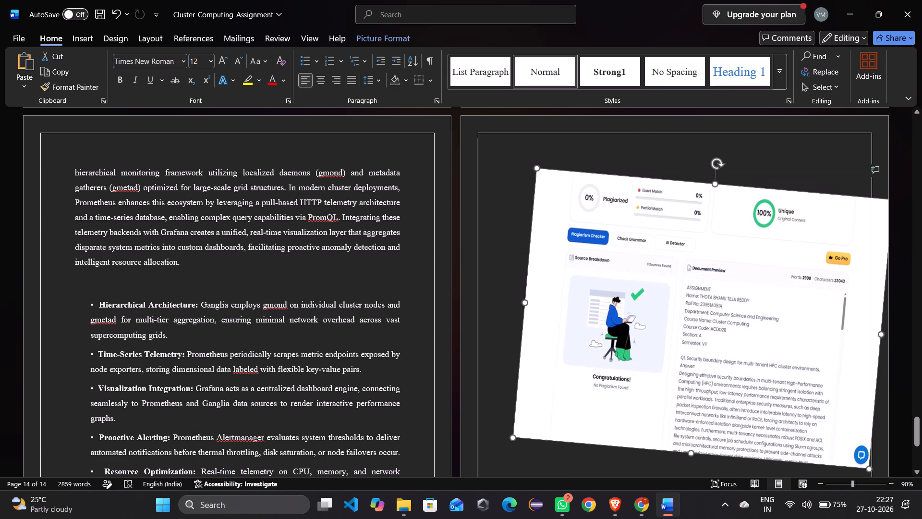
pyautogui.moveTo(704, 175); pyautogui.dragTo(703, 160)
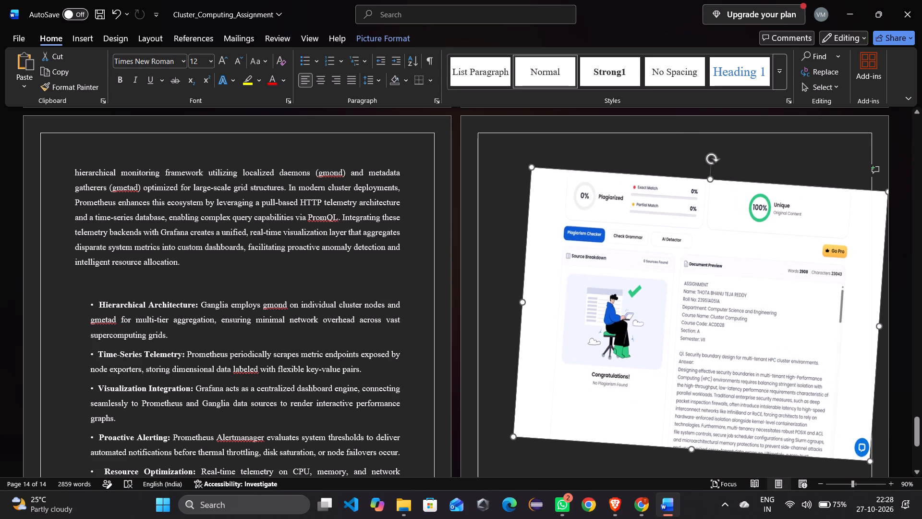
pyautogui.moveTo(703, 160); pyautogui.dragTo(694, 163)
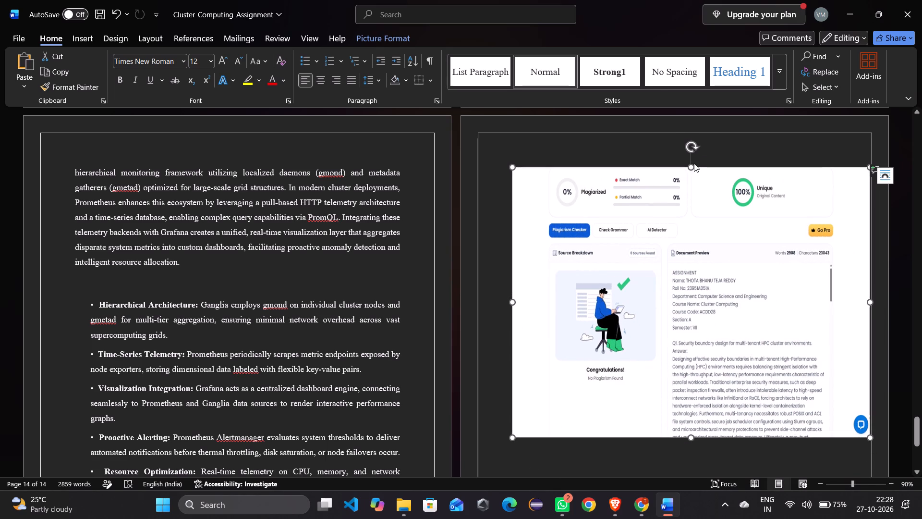
# Save the document and export it as a PDF named Cluster_Computing_Assignment in the 7th sem aat-2 folder.
pyautogui.hotkey('ctrl', 's')
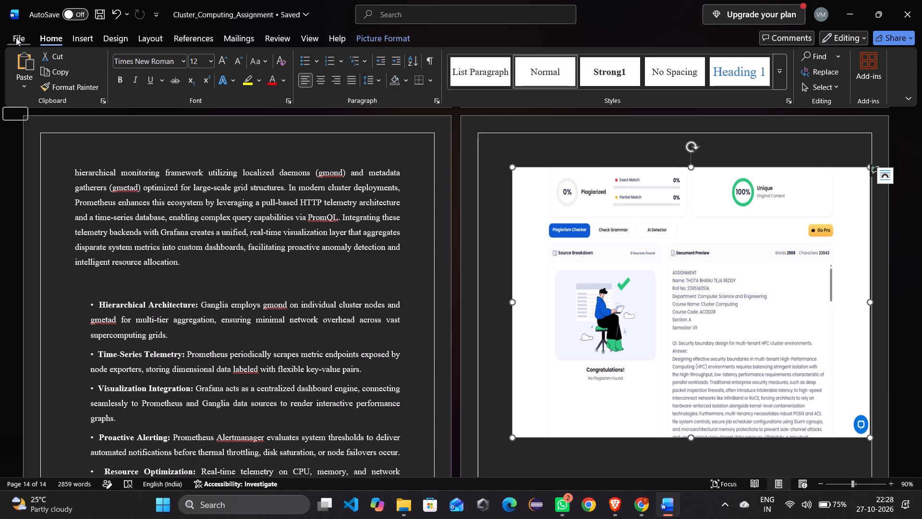
pyautogui.click(16, 37)
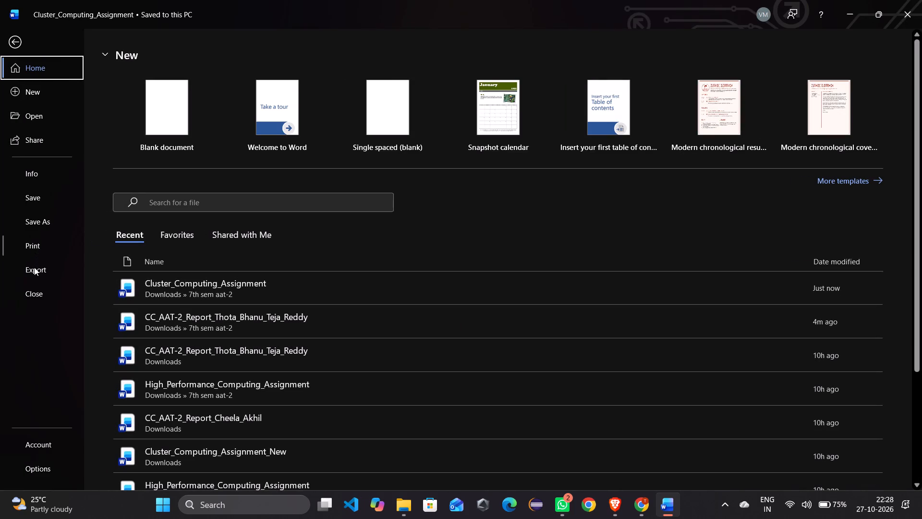
pyautogui.click(35, 269)
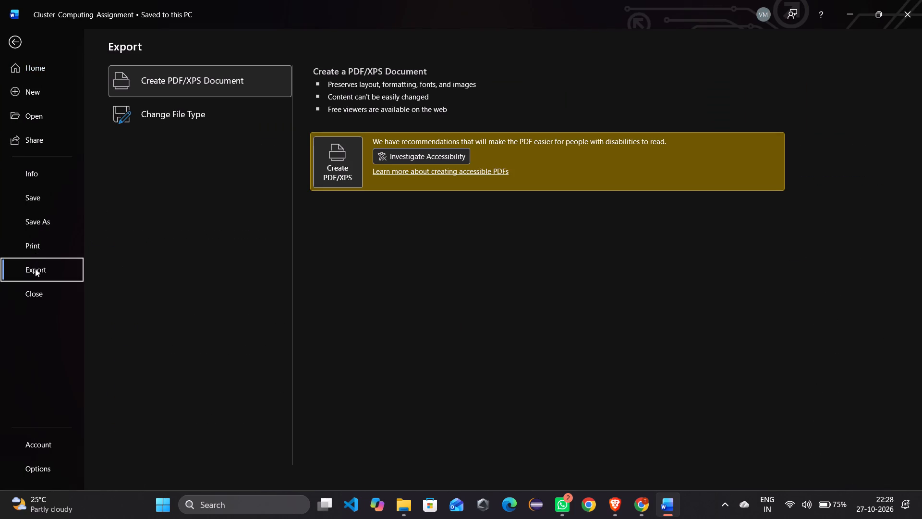
pyautogui.click(188, 118)
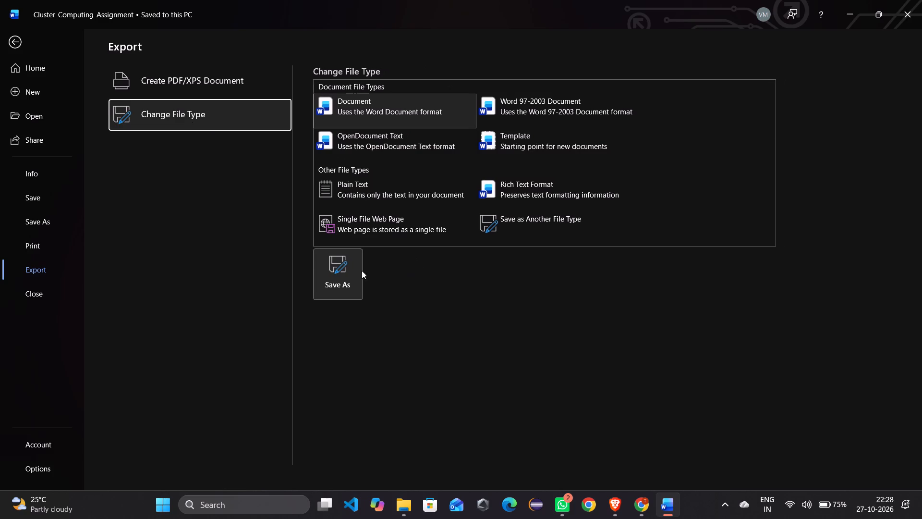
pyautogui.click(344, 272)
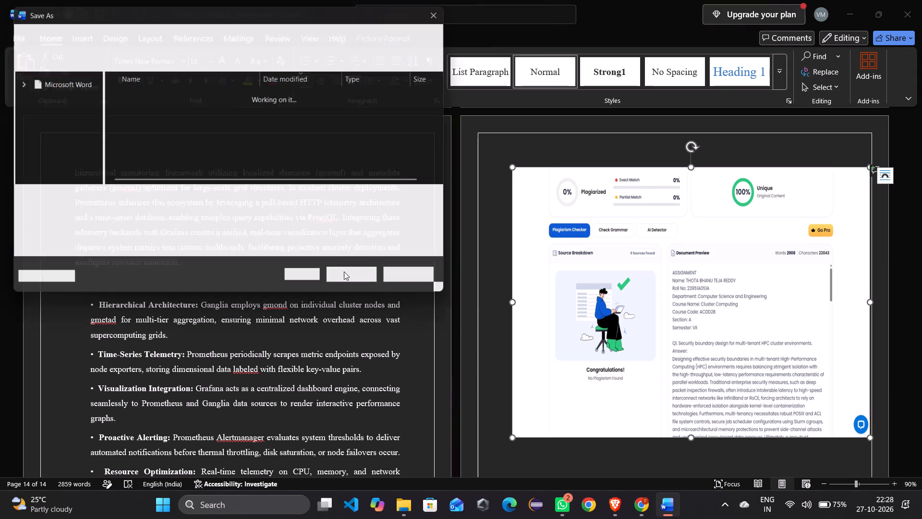
pyautogui.click(193, 214)
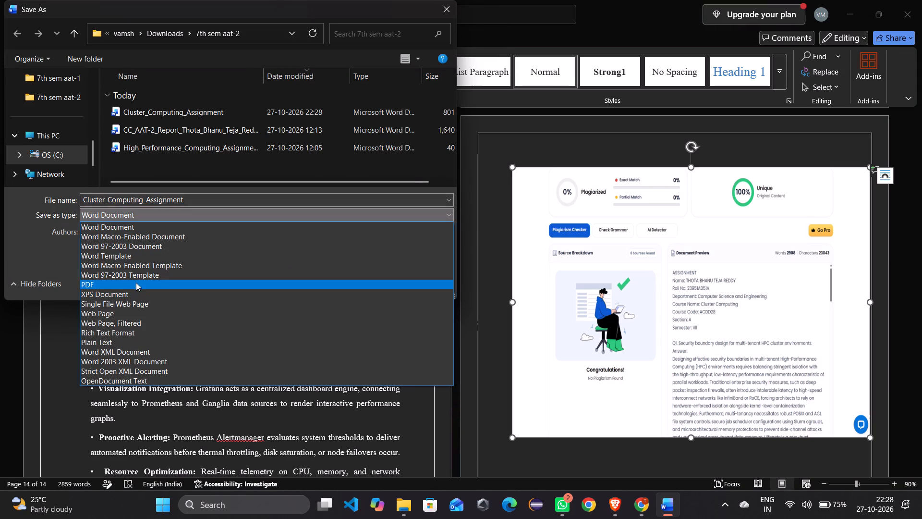
pyautogui.click(136, 283)
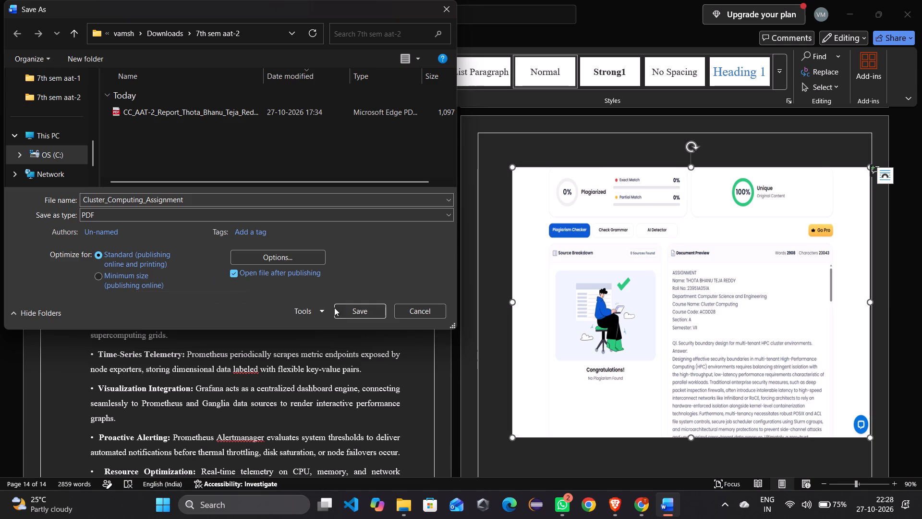
pyautogui.click(347, 309)
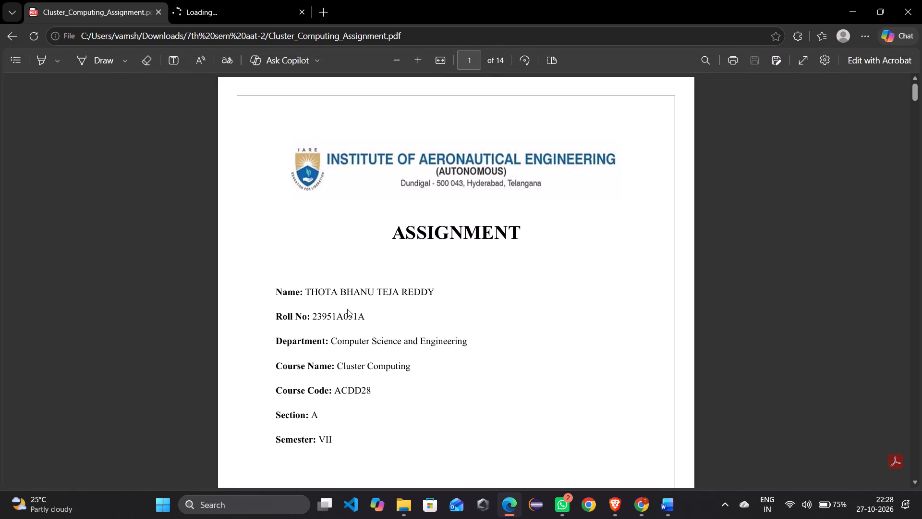
# Review the exported PDF from the cover page to the plagiarism checker picture on the last page, and return to the start.
pyautogui.scroll(-2, 598, 330)
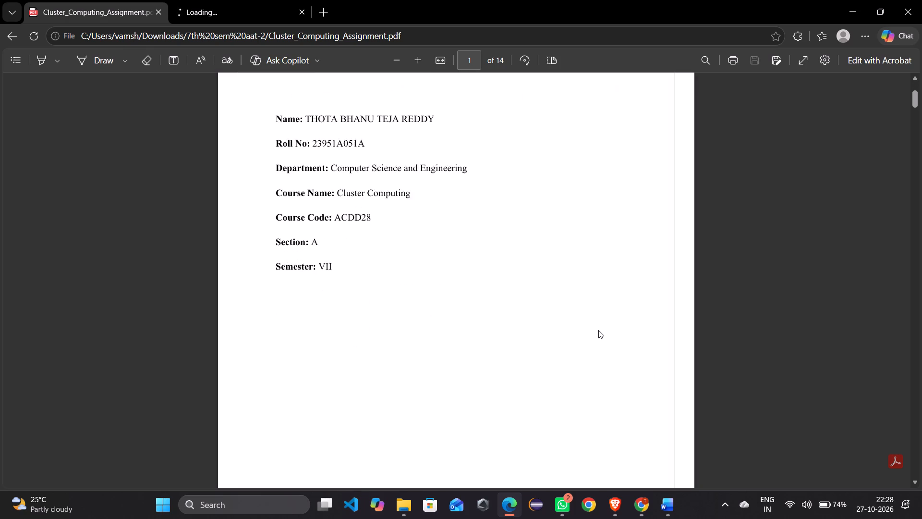
pyautogui.scroll(-5, 598, 330)
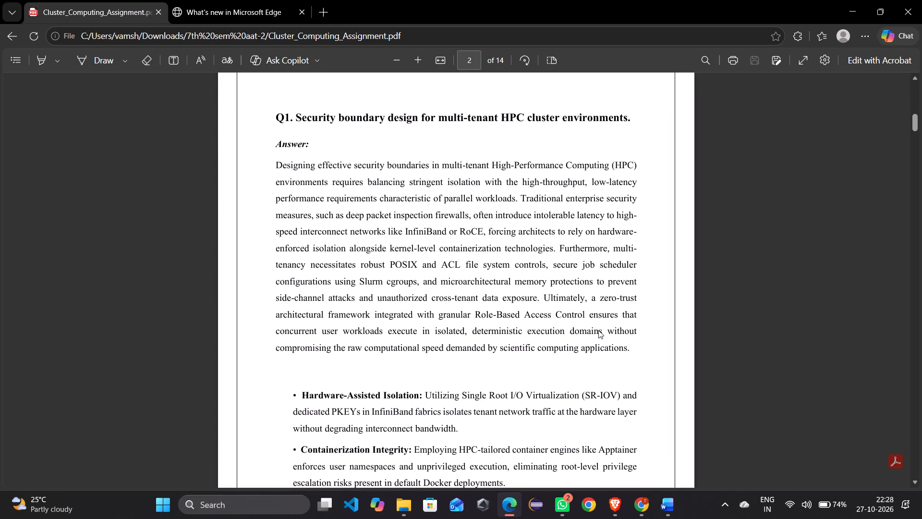
pyautogui.scroll(-10, 598, 330)
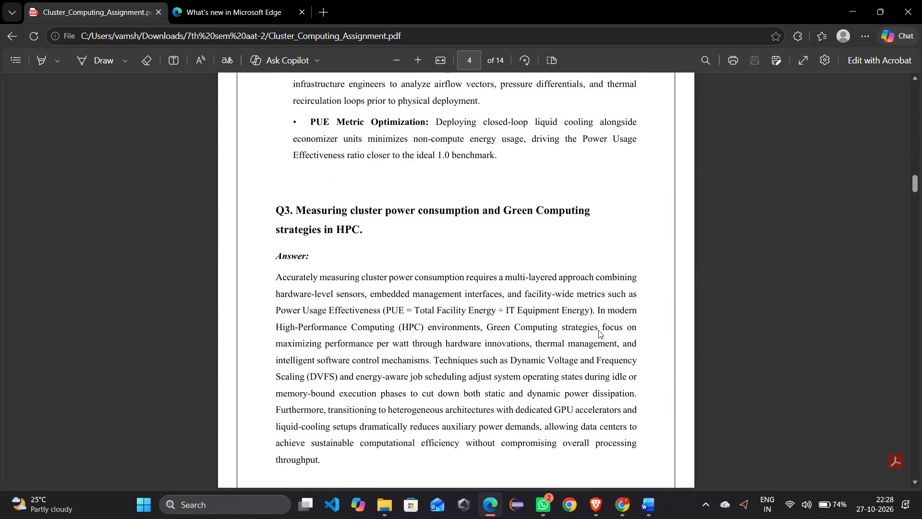
pyautogui.scroll(-10, 598, 330)
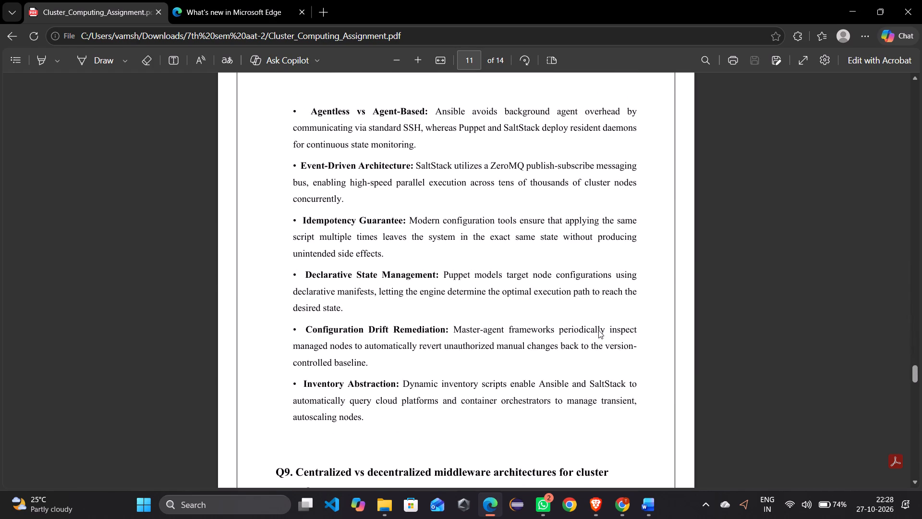
pyautogui.scroll(-3, 598, 330)
pyautogui.scroll(3, 598, 330)
pyautogui.scroll(-2, 598, 330)
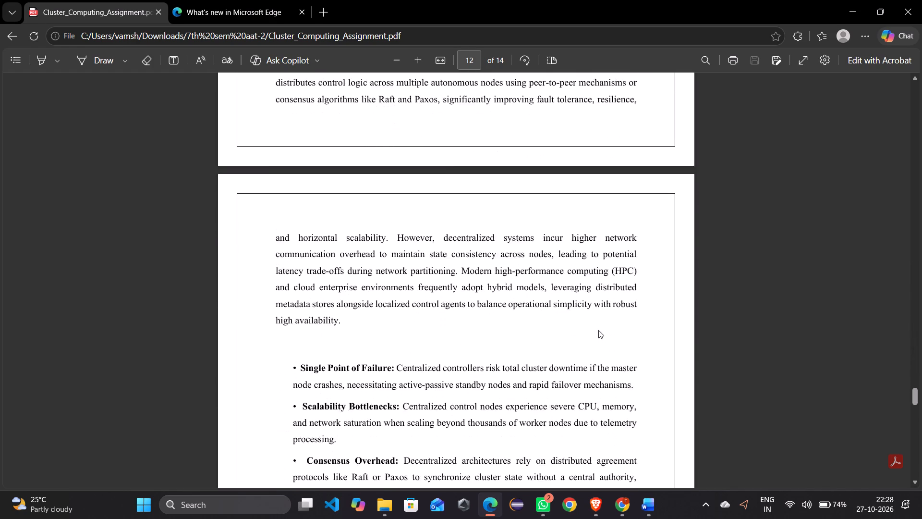
pyautogui.scroll(-8, 598, 330)
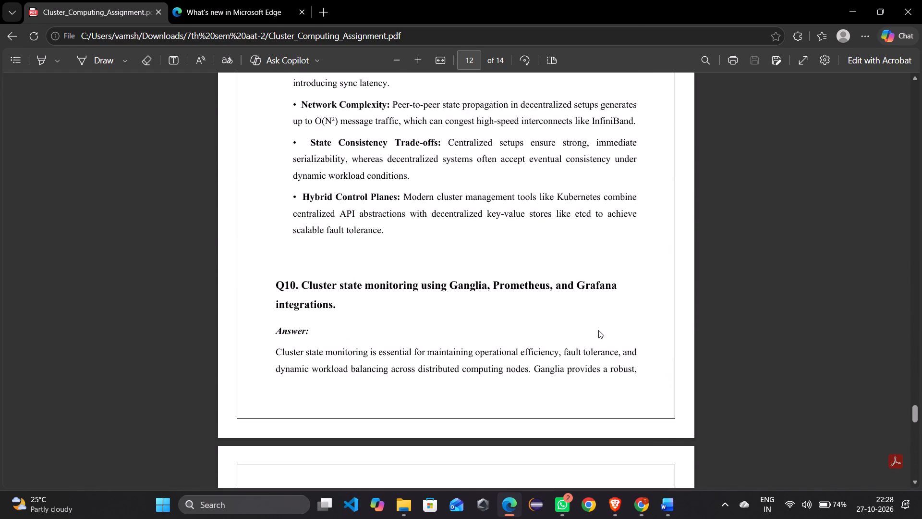
pyautogui.scroll(-3, 598, 330)
pyautogui.scroll(1, 598, 330)
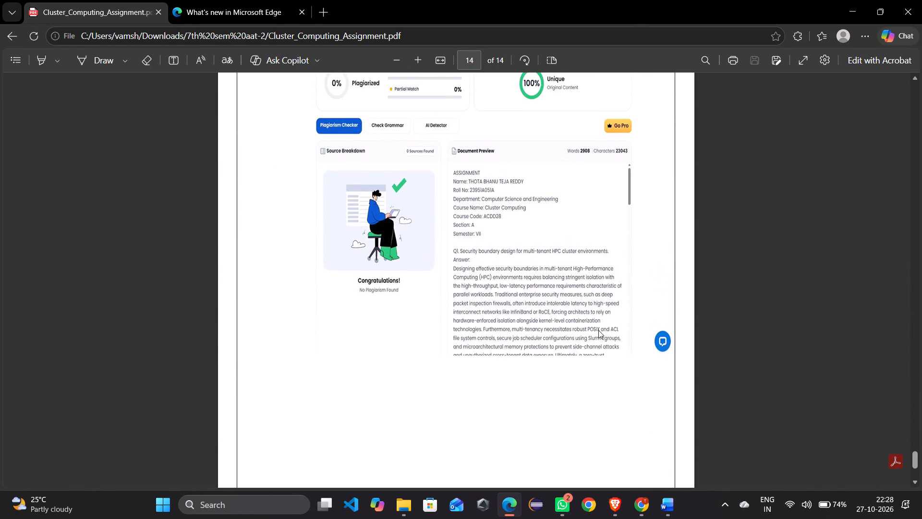
pyautogui.scroll(1, 598, 330)
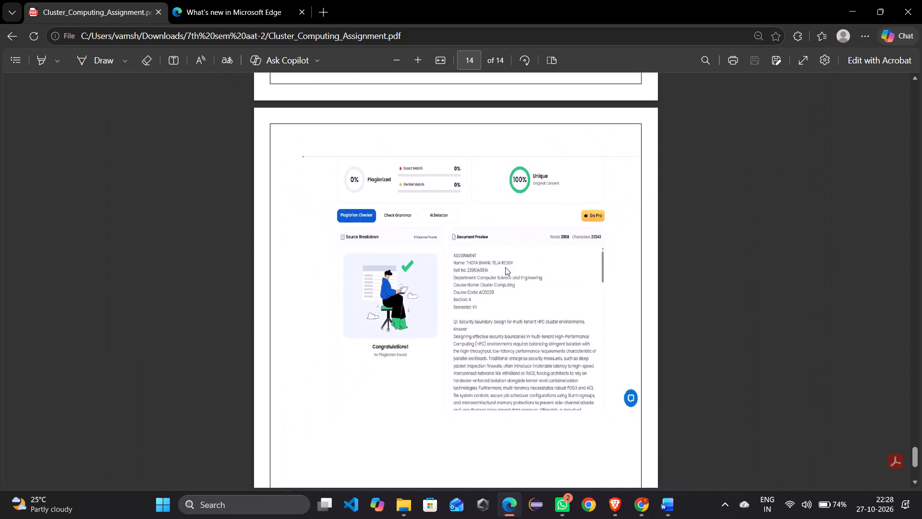
pyautogui.scroll(16, 505, 267)
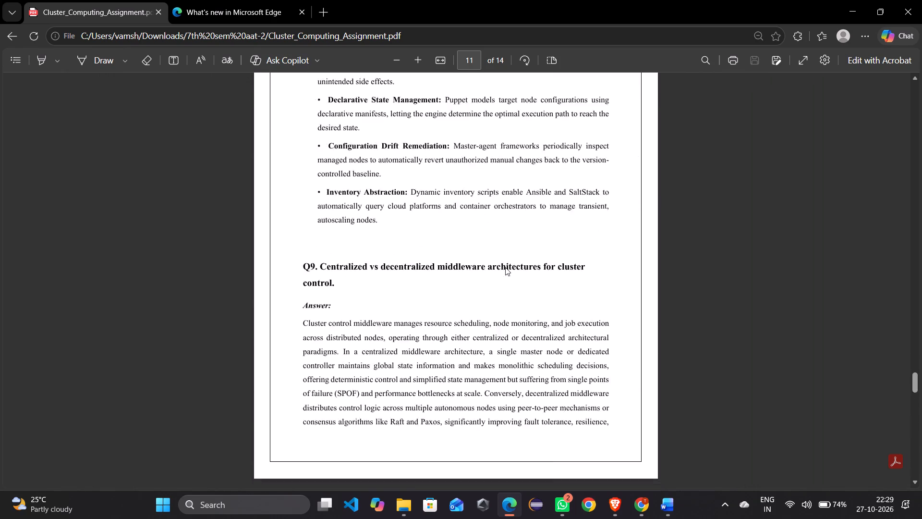
pyautogui.scroll(16, 505, 267)
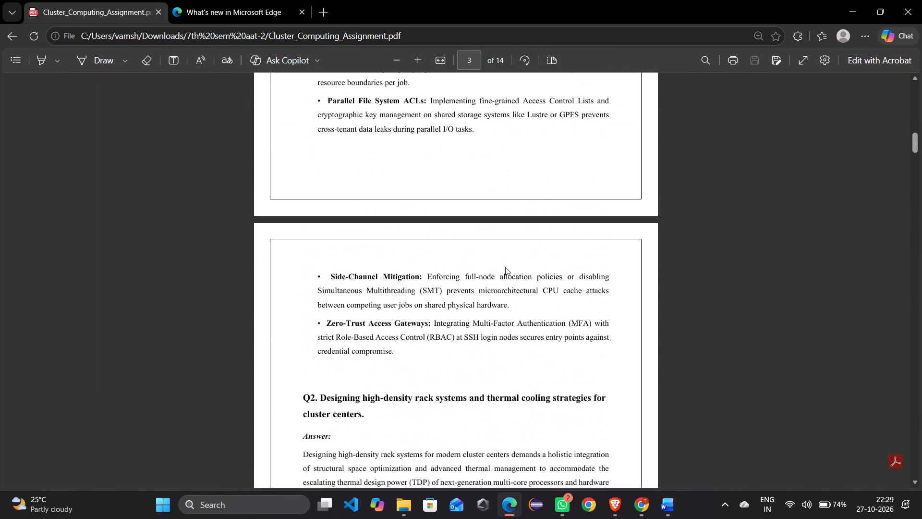
pyautogui.scroll(6, 505, 267)
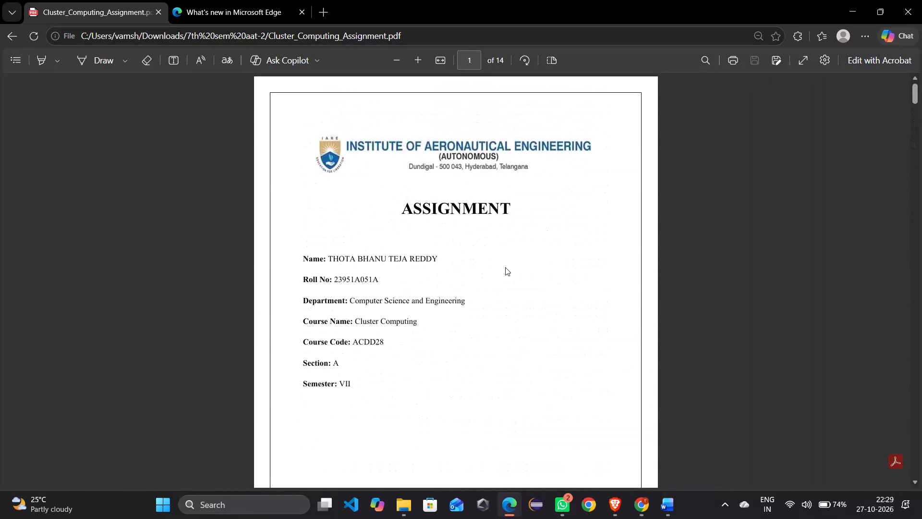
# Close the What's new browser tab, the exported PDF and the Cluster_Computing_Assignment Word document.
pyautogui.click(305, 13)
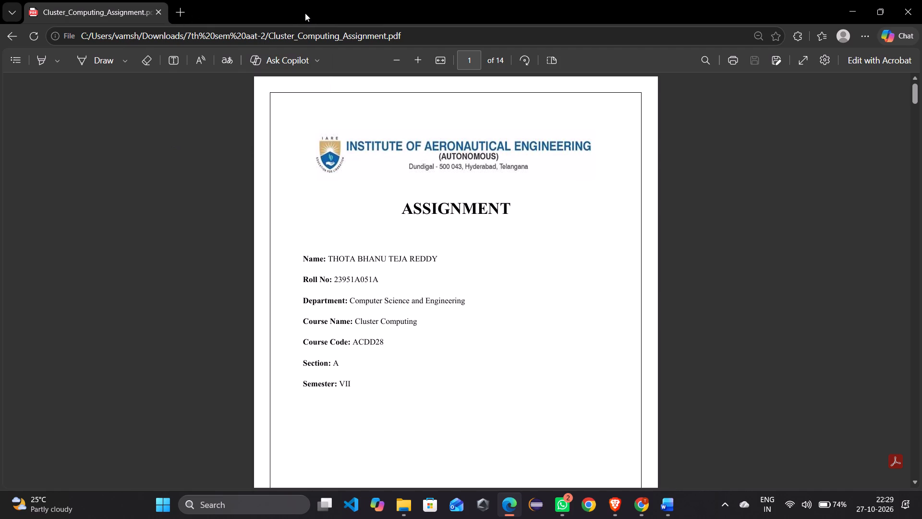
pyautogui.click(158, 12)
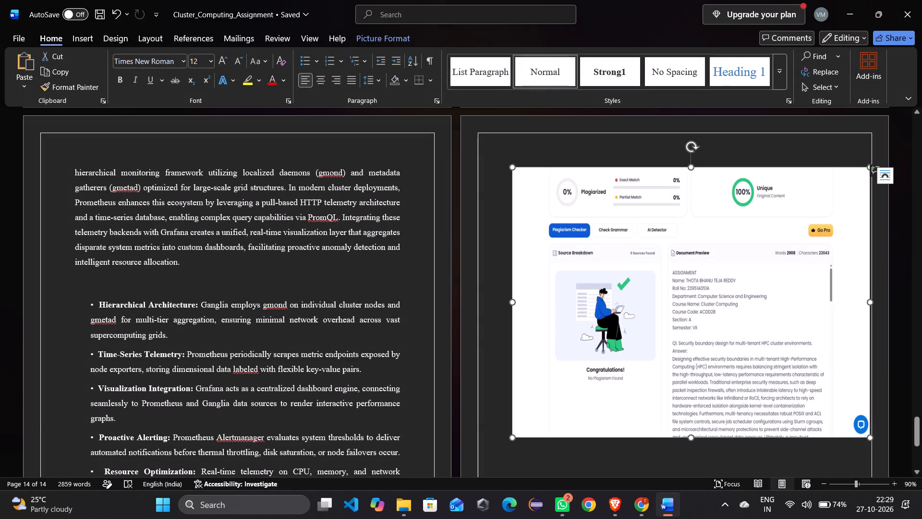
pyautogui.click(921, 9)
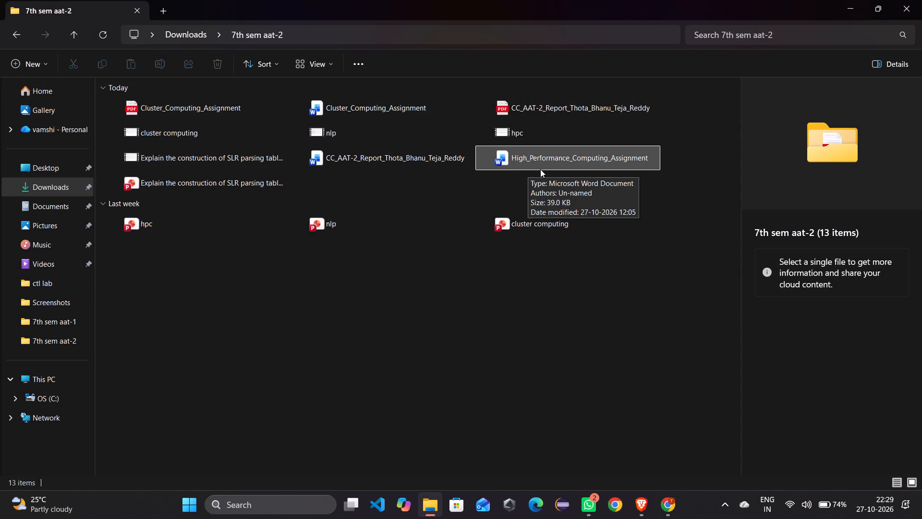
# Open the High_Performance_Computing_Assignment Word document from the 7th sem aat-2 folder and look over its opening pages.
pyautogui.doubleClick(566, 161)
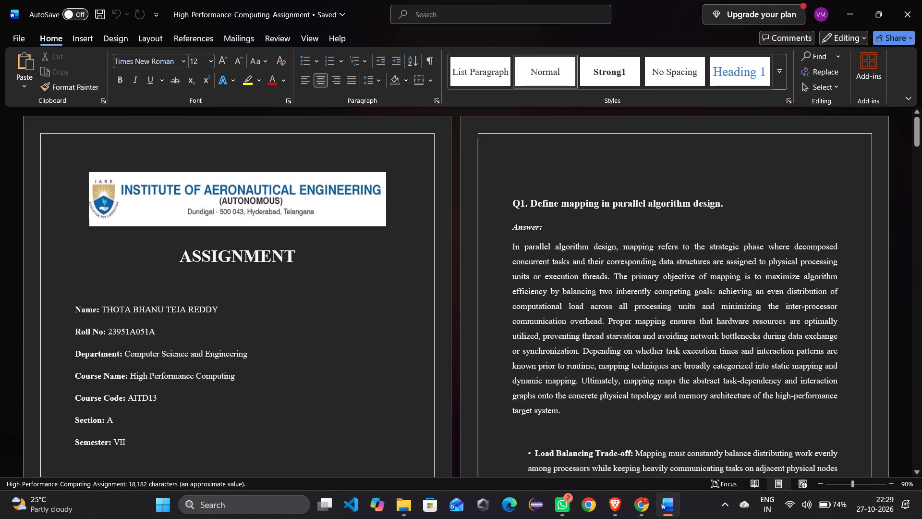
pyautogui.keyDown('ctrl'); pyautogui.scroll(4, 359, 207); pyautogui.keyUp('ctrl')
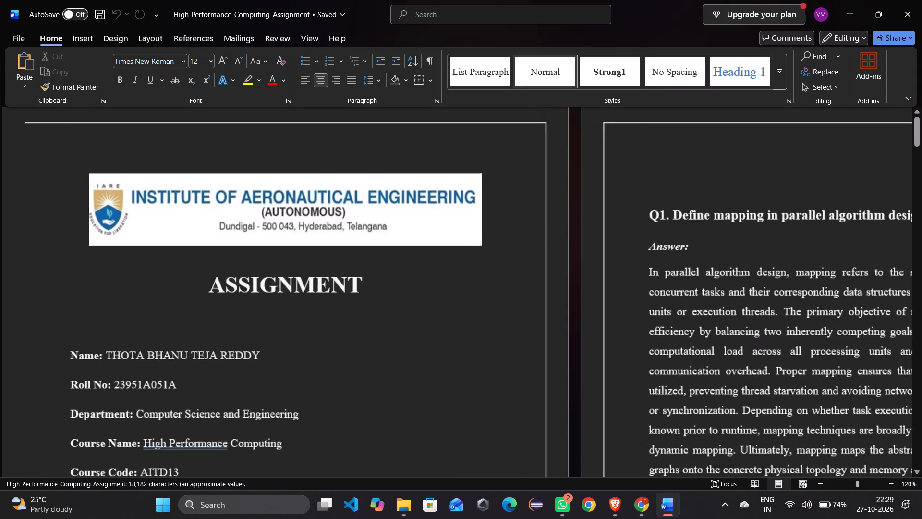
pyautogui.keyDown('ctrl'); pyautogui.scroll(1, 359, 207); pyautogui.keyUp('ctrl')
pyautogui.scroll(-1, 554, 320)
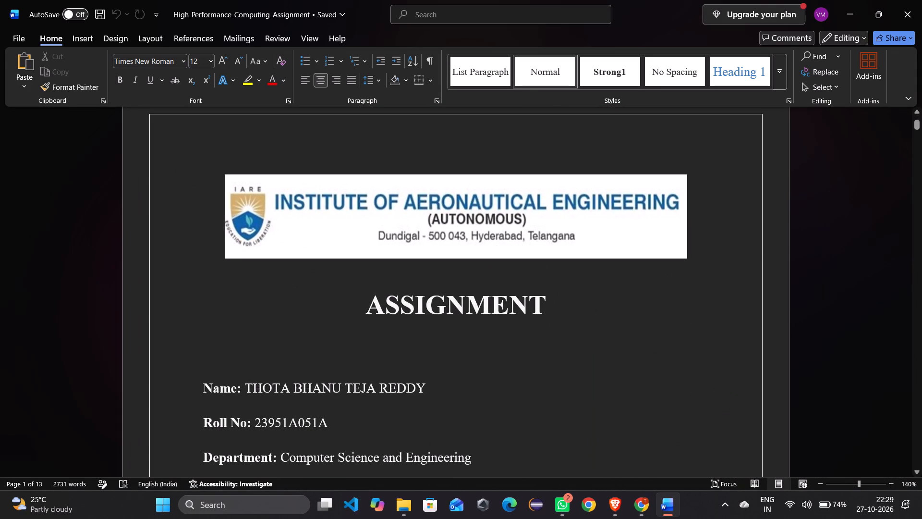
pyautogui.scroll(-3, 554, 320)
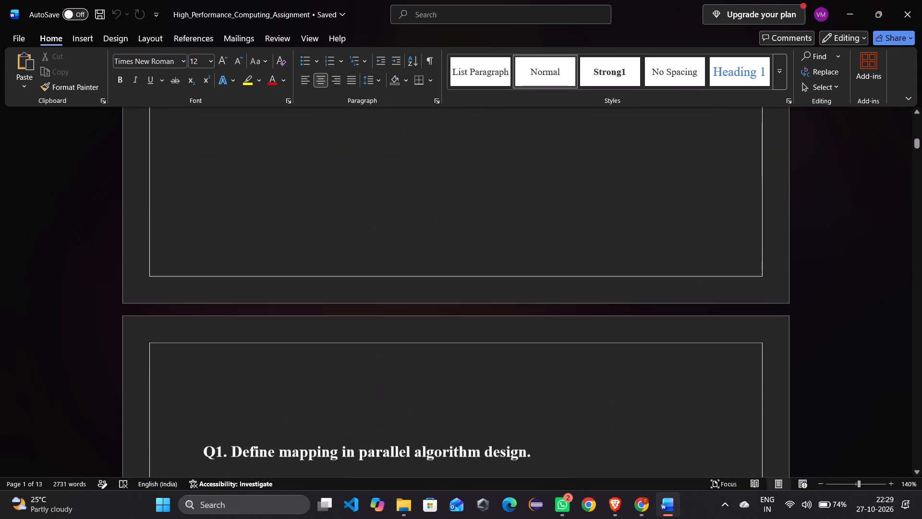
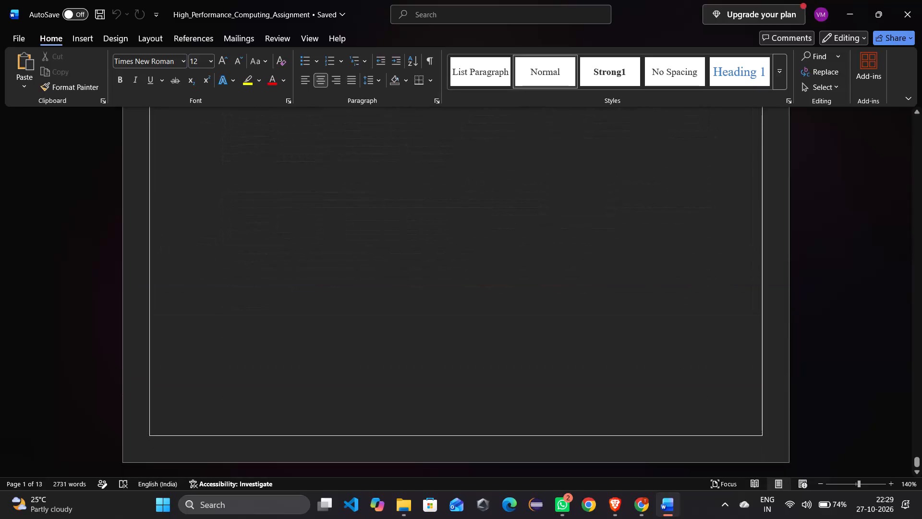
# Place the cursor on the empty line below the Granularity Optimization bullet at the end of the document.
pyautogui.keyDown('ctrl'); pyautogui.scroll(-2, 552, 385); pyautogui.keyUp('ctrl')
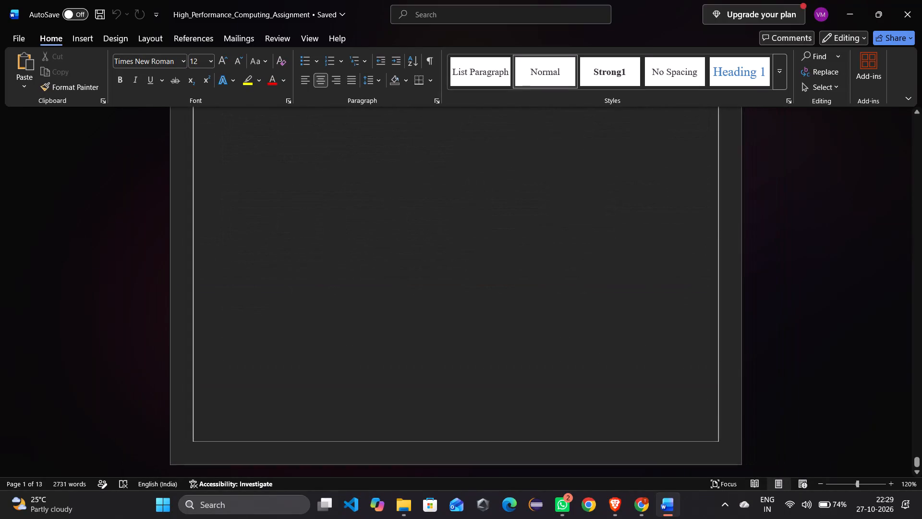
pyautogui.scroll(6, 552, 385)
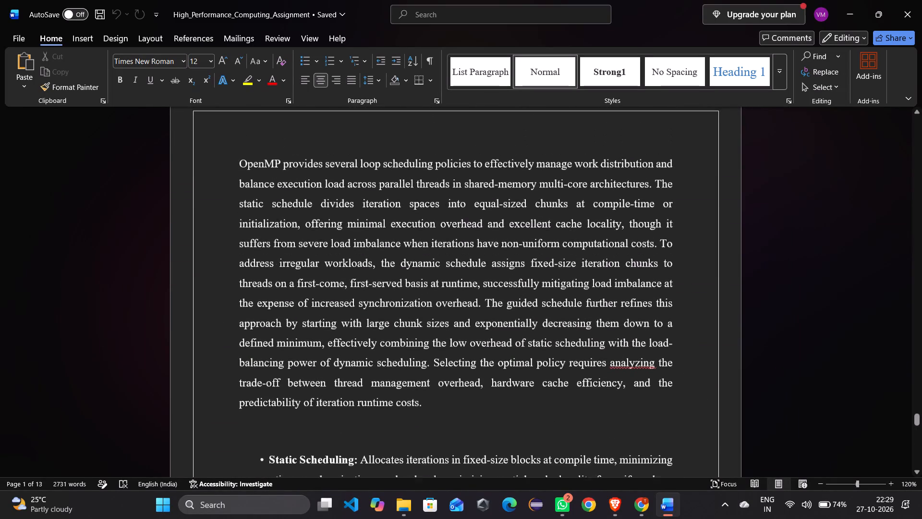
pyautogui.scroll(1, 552, 385)
pyautogui.scroll(-17, 552, 385)
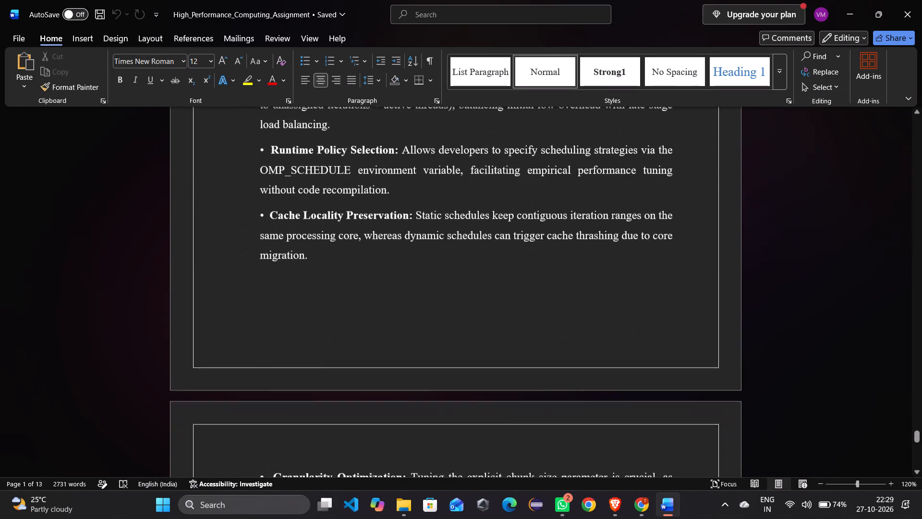
pyautogui.scroll(-5, 552, 385)
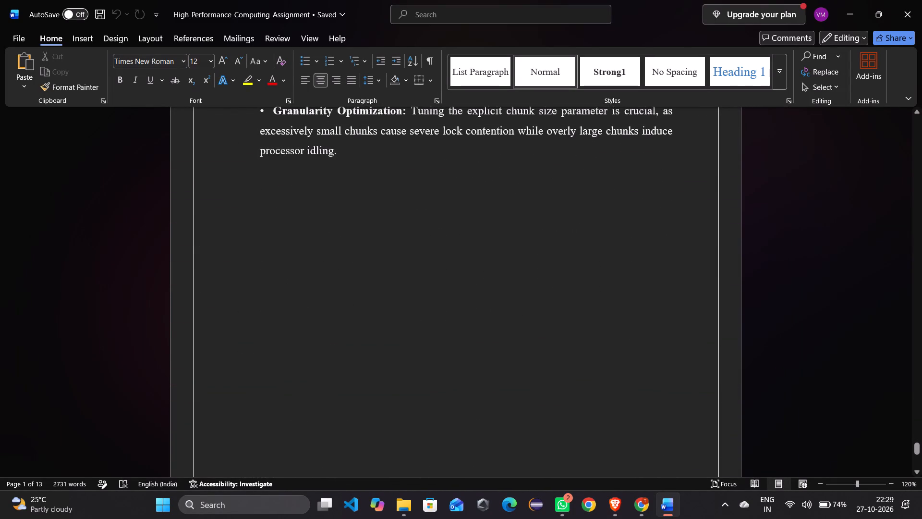
pyautogui.click(349, 160)
pyautogui.press('Down')
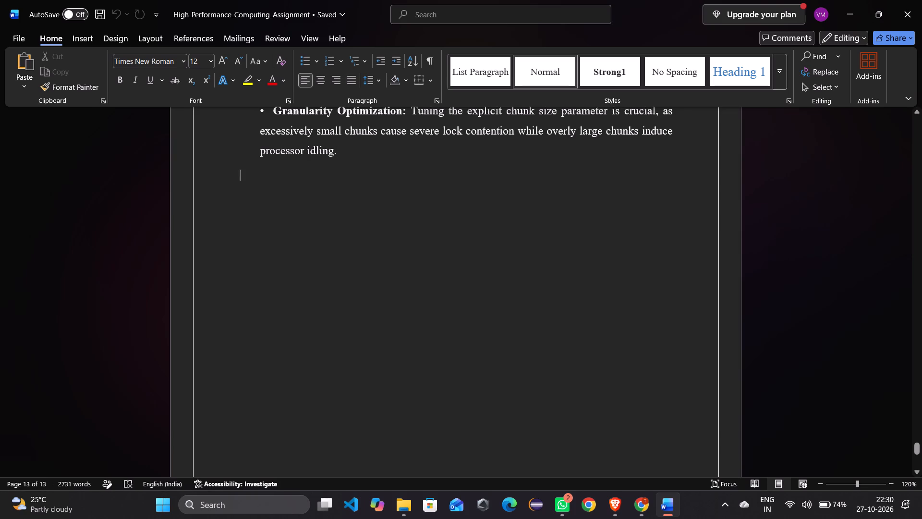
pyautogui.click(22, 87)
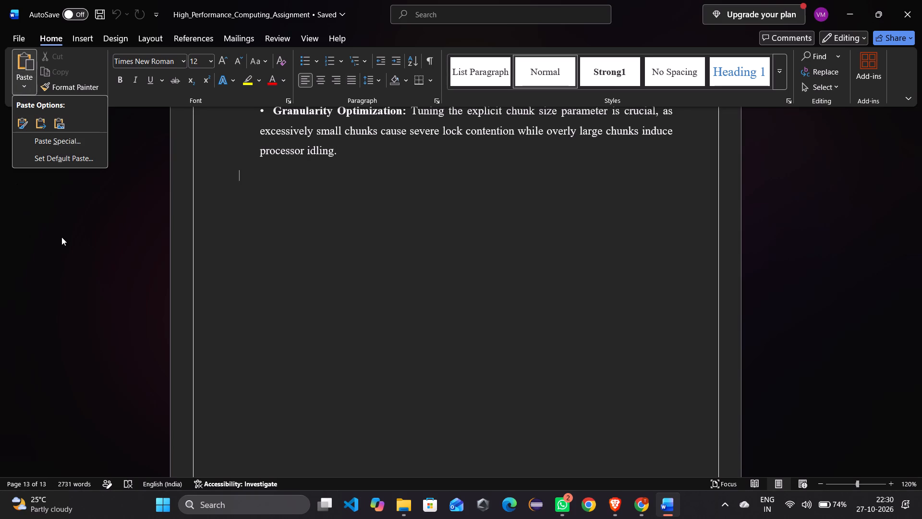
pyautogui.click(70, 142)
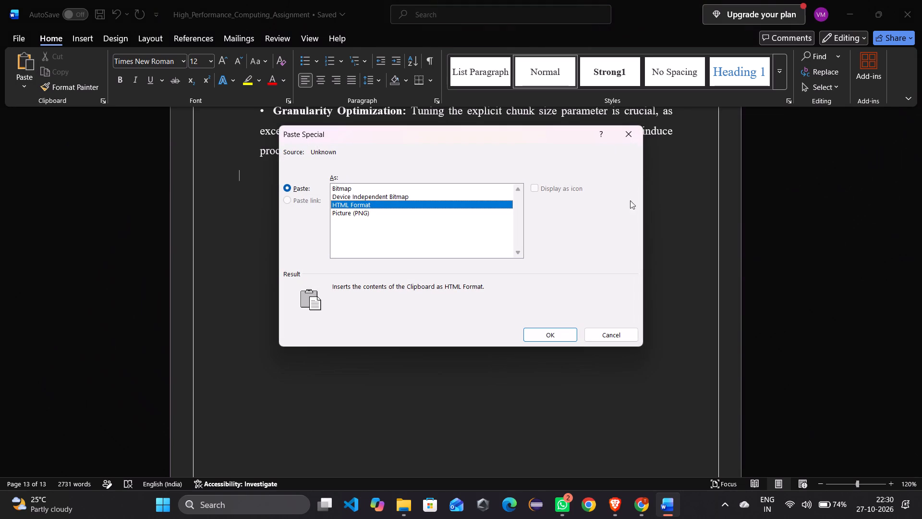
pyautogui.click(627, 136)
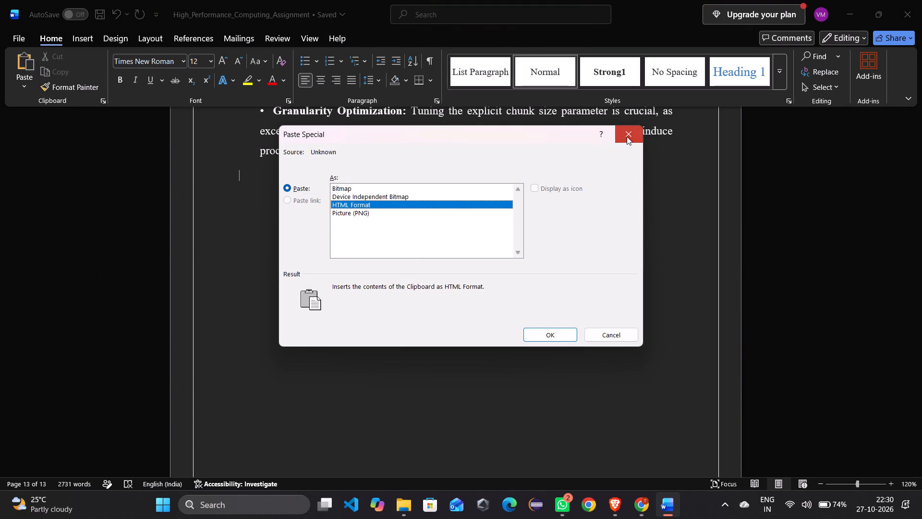
# Paste the copied plagiarism checker screenshot as a picture below the Granularity Optimization bullet.
pyautogui.click(30, 83)
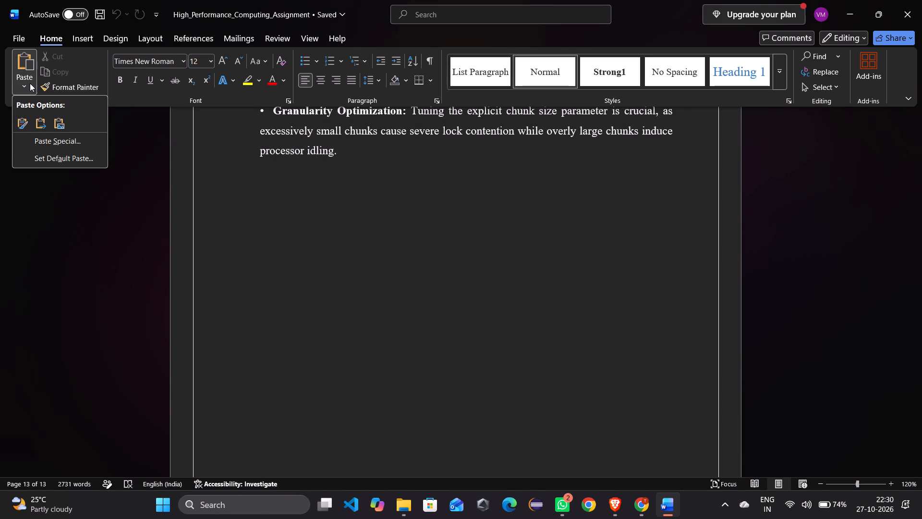
pyautogui.click(59, 129)
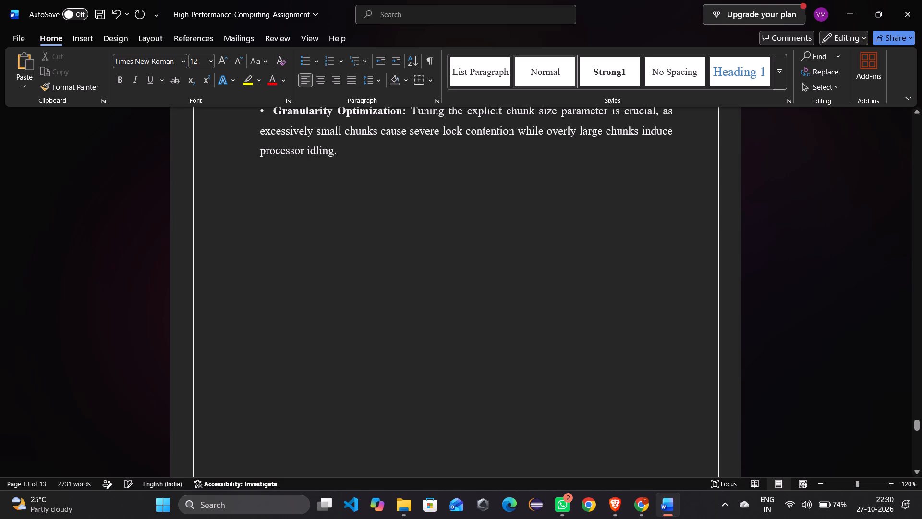
# Select the pasted plagiarism checker picture and shrink it slightly from its lower corner.
pyautogui.scroll(-1, 328, 300)
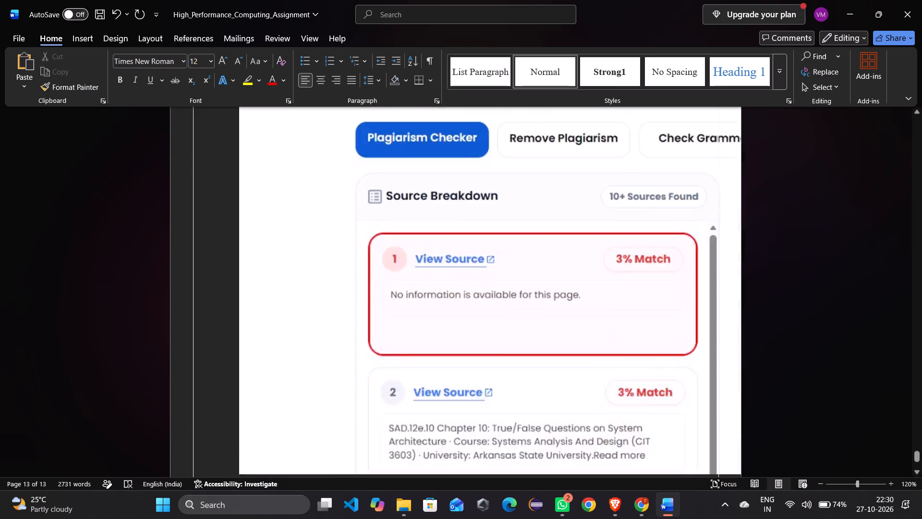
pyautogui.scroll(-2, 328, 300)
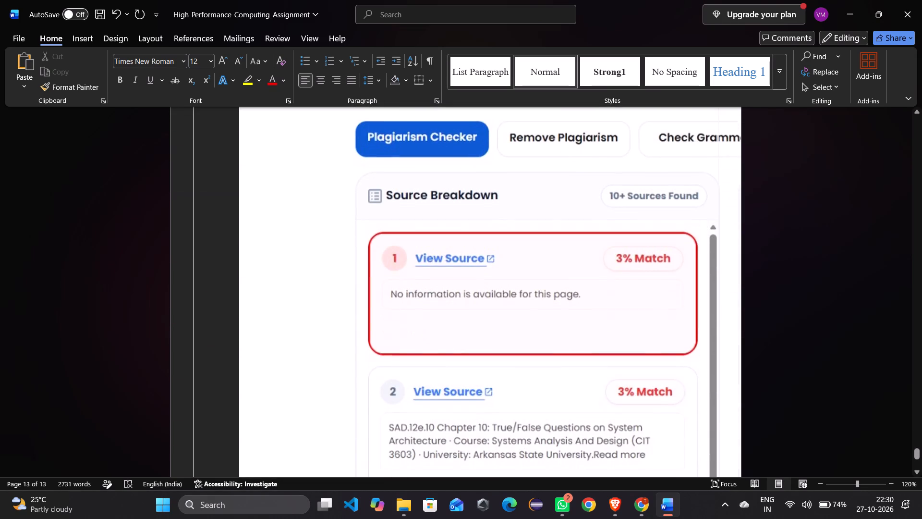
pyautogui.scroll(-1, 328, 300)
pyautogui.click(328, 300)
pyautogui.scroll(-1, 328, 300)
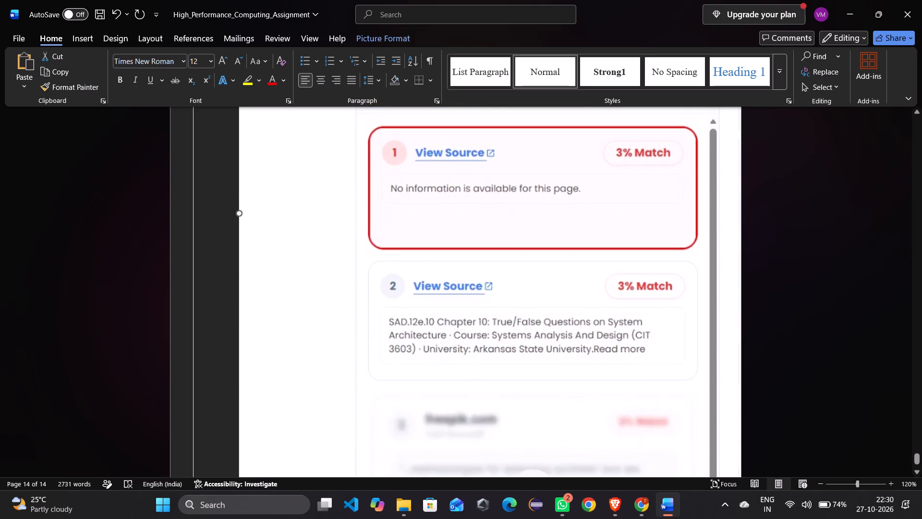
pyautogui.scroll(-2, 328, 300)
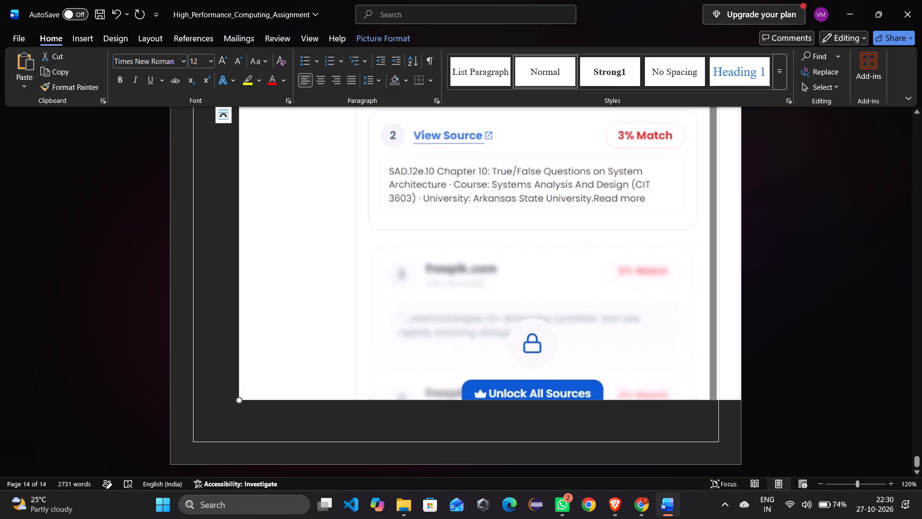
pyautogui.moveTo(239, 402); pyautogui.dragTo(239, 382)
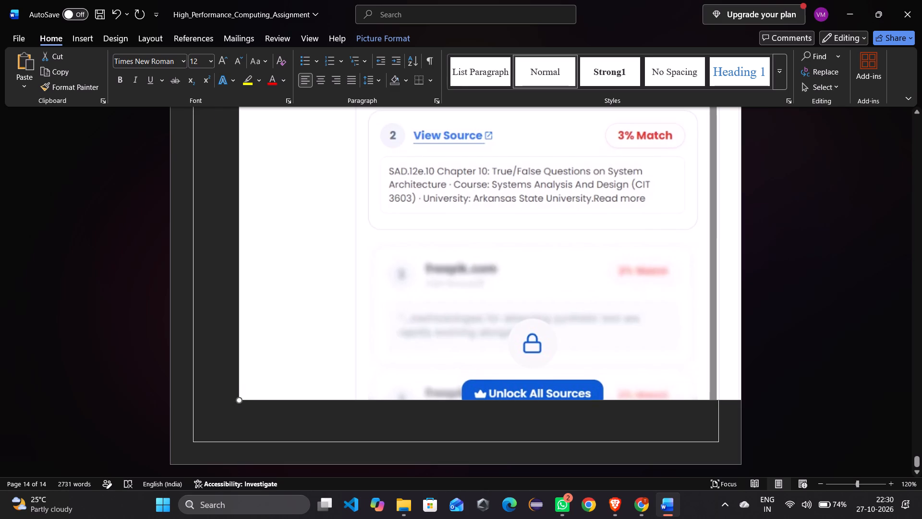
pyautogui.moveTo(239, 382); pyautogui.dragTo(364, 252)
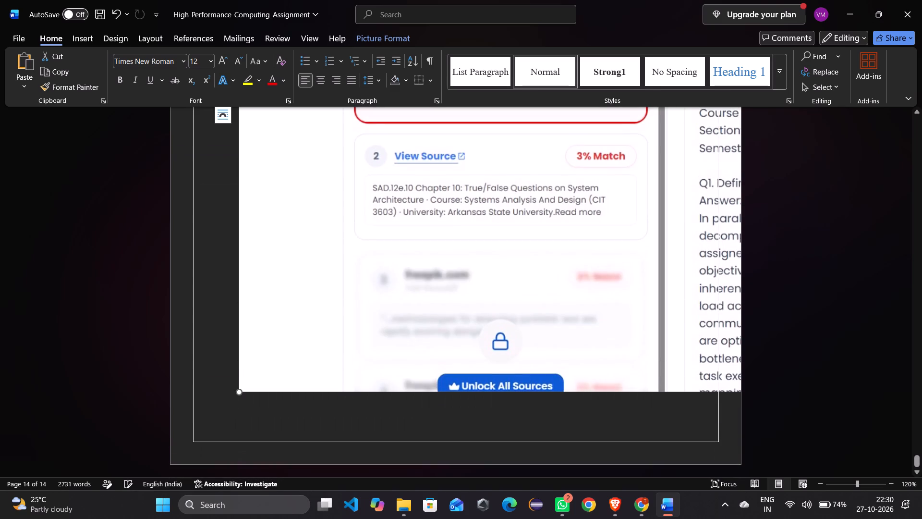
# Shrink the plagiarism checker picture further from its lower corner, as it still runs past the page edge.
pyautogui.scroll(2, 364, 252)
pyautogui.keyDown('ctrl'); pyautogui.scroll(-2, 364, 252); pyautogui.keyUp('ctrl')
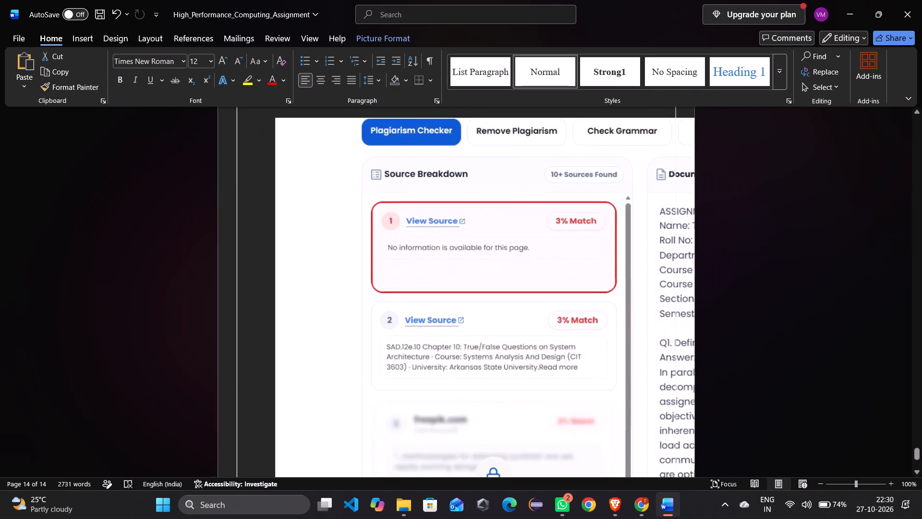
pyautogui.keyDown('ctrl'); pyautogui.scroll(-2, 364, 252); pyautogui.keyUp('ctrl')
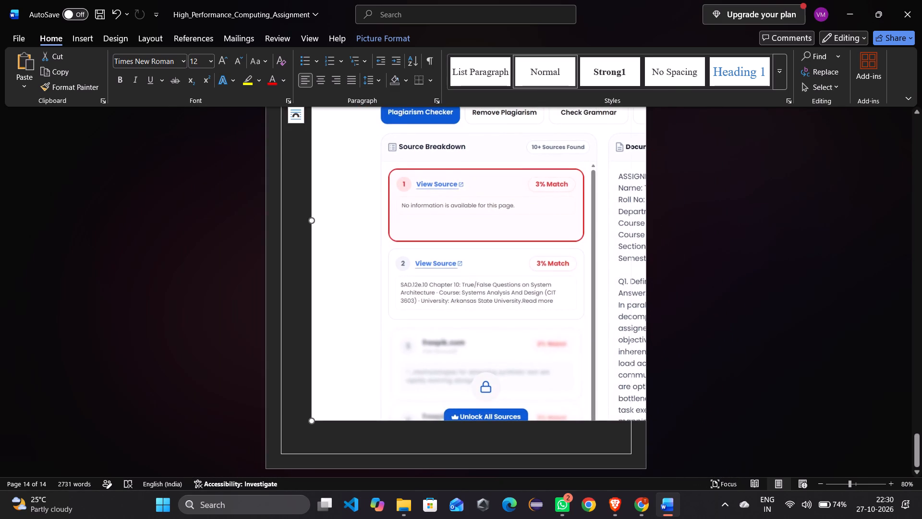
pyautogui.keyDown('ctrl'); pyautogui.scroll(-5, 364, 252); pyautogui.keyUp('ctrl')
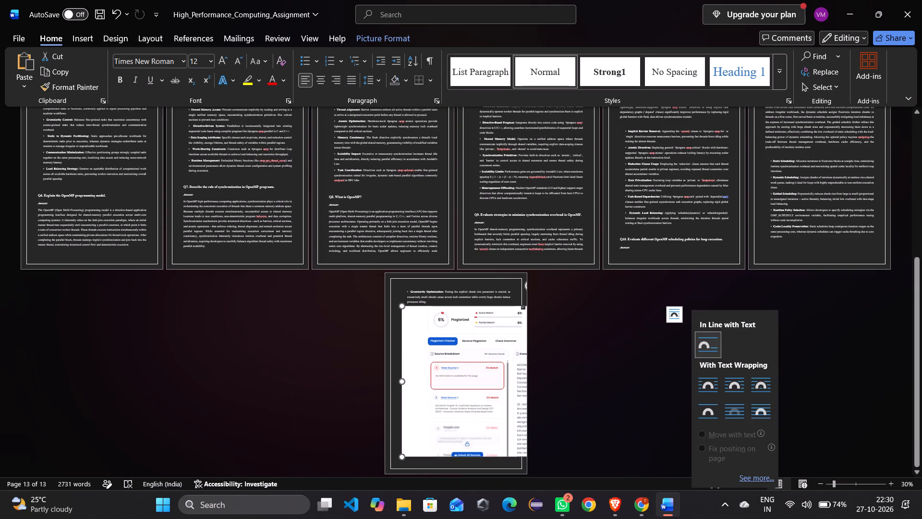
pyautogui.click(447, 368)
pyautogui.click(447, 368)
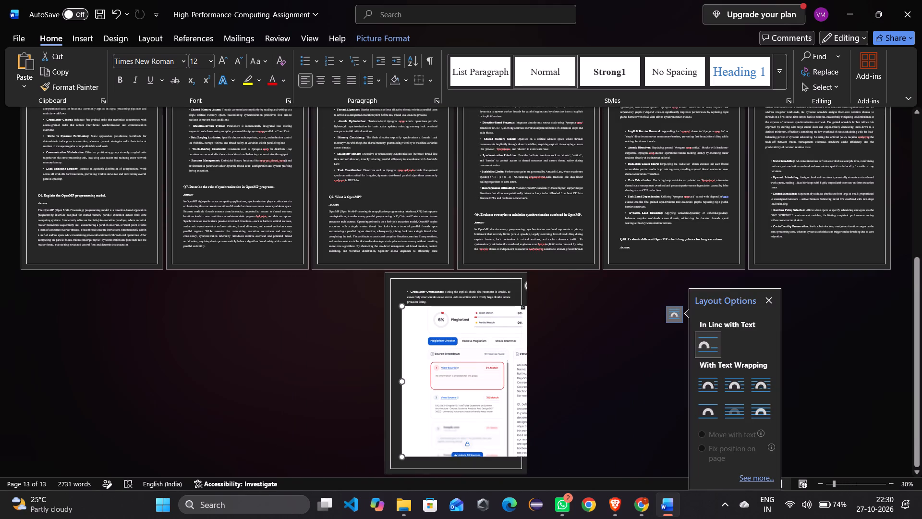
pyautogui.keyDown('ctrl'); pyautogui.scroll(5, 447, 368); pyautogui.keyUp('ctrl')
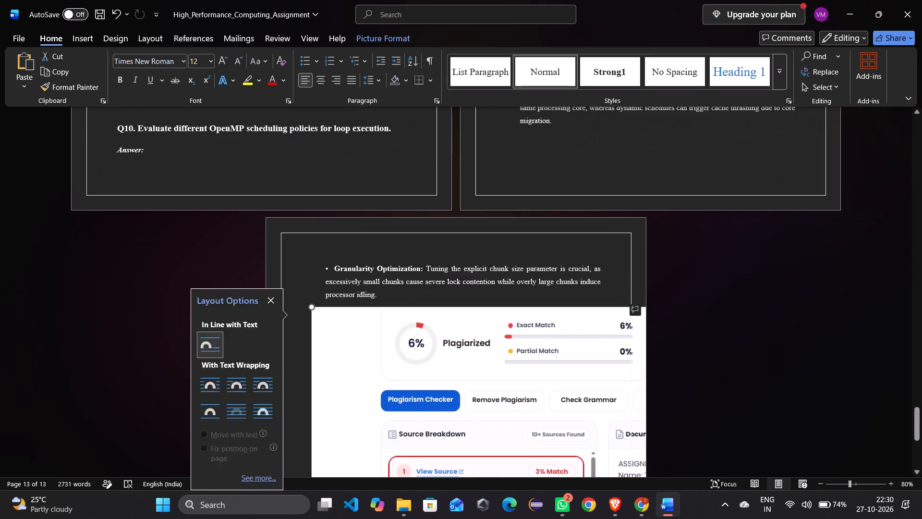
pyautogui.scroll(-6, 447, 368)
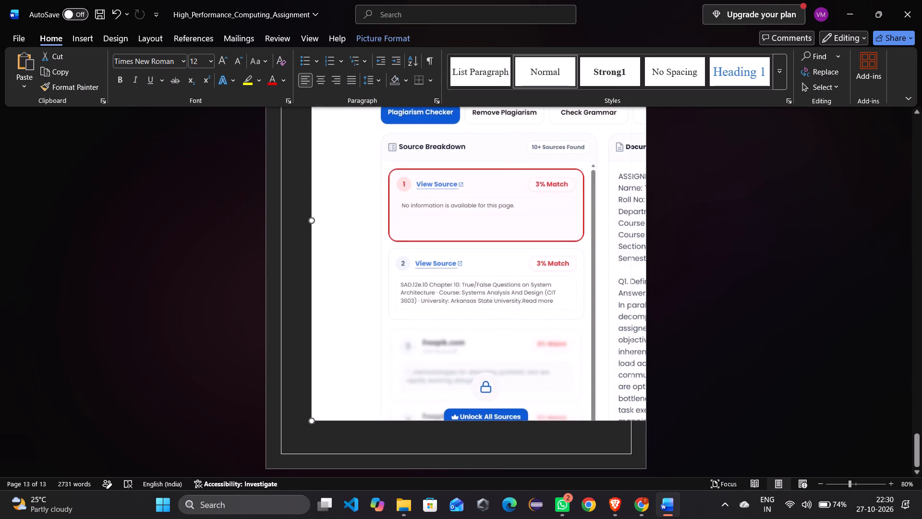
pyautogui.click(483, 418)
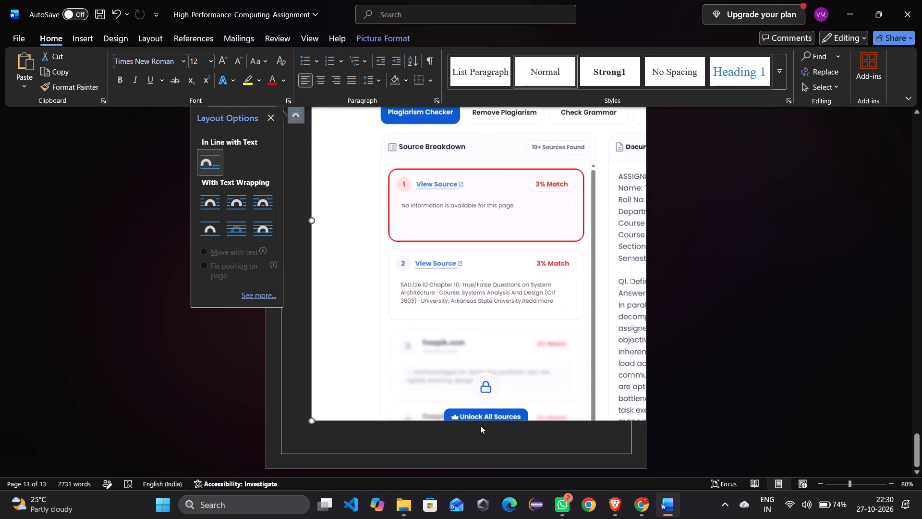
pyautogui.click(491, 408)
pyautogui.moveTo(312, 420); pyautogui.dragTo(461, 213)
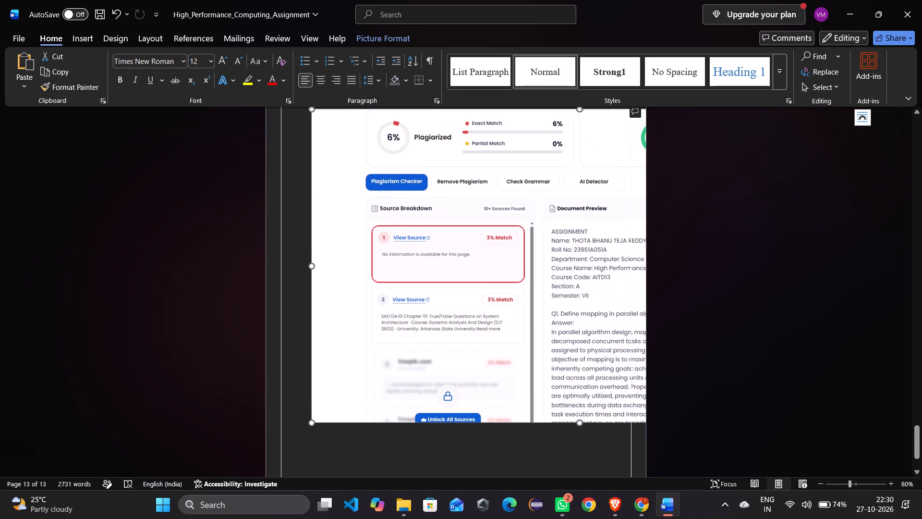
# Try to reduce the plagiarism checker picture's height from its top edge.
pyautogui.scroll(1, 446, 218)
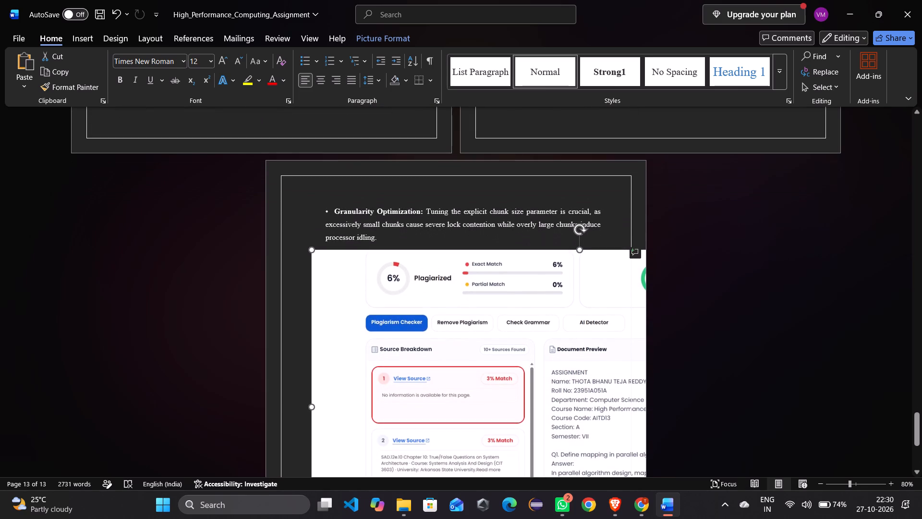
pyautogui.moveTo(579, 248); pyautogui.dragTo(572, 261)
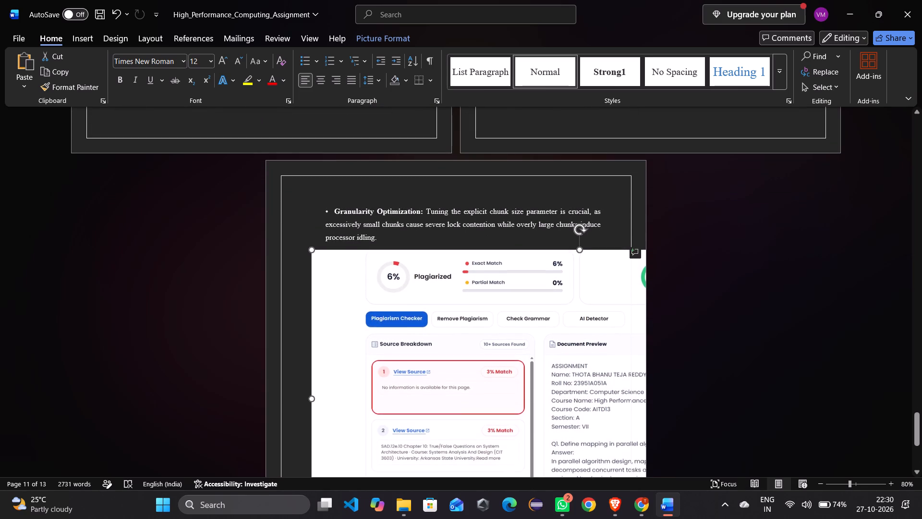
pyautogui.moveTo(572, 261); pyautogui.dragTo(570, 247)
# Scale the plagiarism checker picture down from its lower corner until its full width fits within the page border.
pyautogui.hscroll(-2, 570, 247)
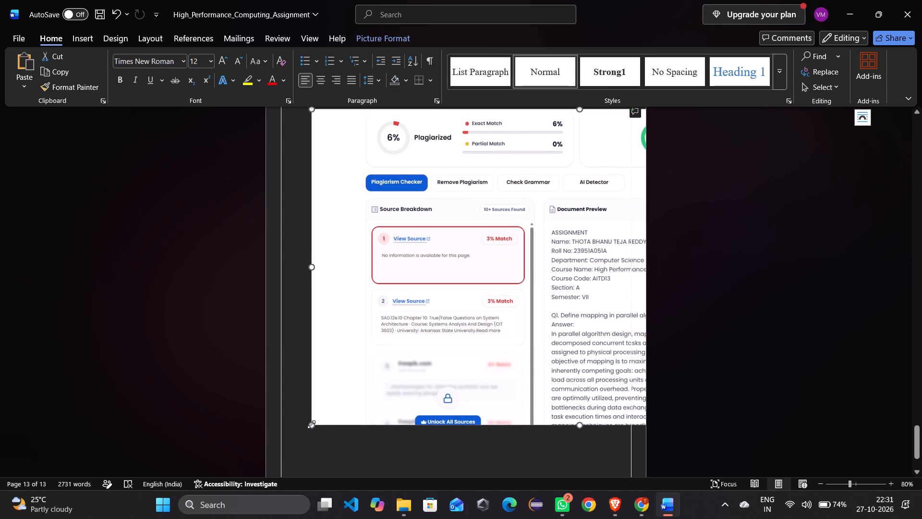
pyautogui.moveTo(311, 424); pyautogui.dragTo(490, 238)
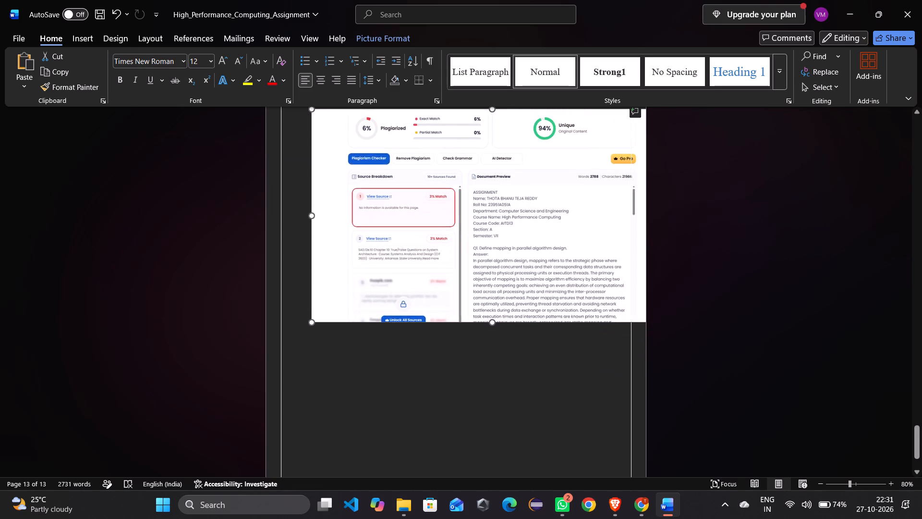
pyautogui.moveTo(490, 238); pyautogui.dragTo(530, 228)
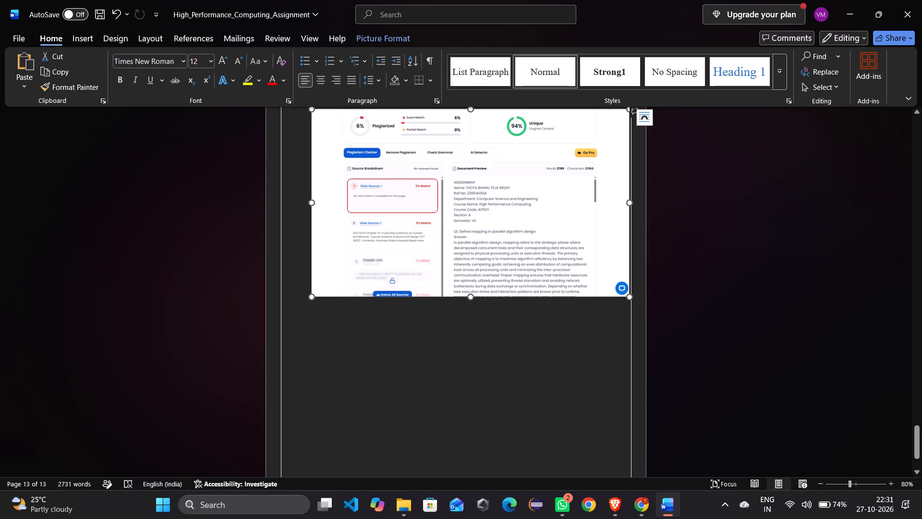
# Narrow the plagiarism checker picture slightly so its right edge sits just inside the page border.
pyautogui.scroll(1, 468, 383)
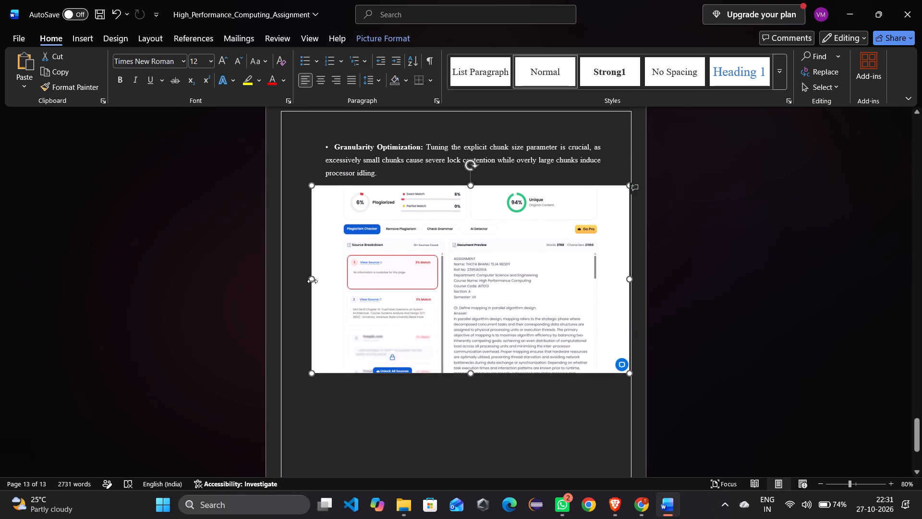
pyautogui.moveTo(312, 281); pyautogui.dragTo(310, 281)
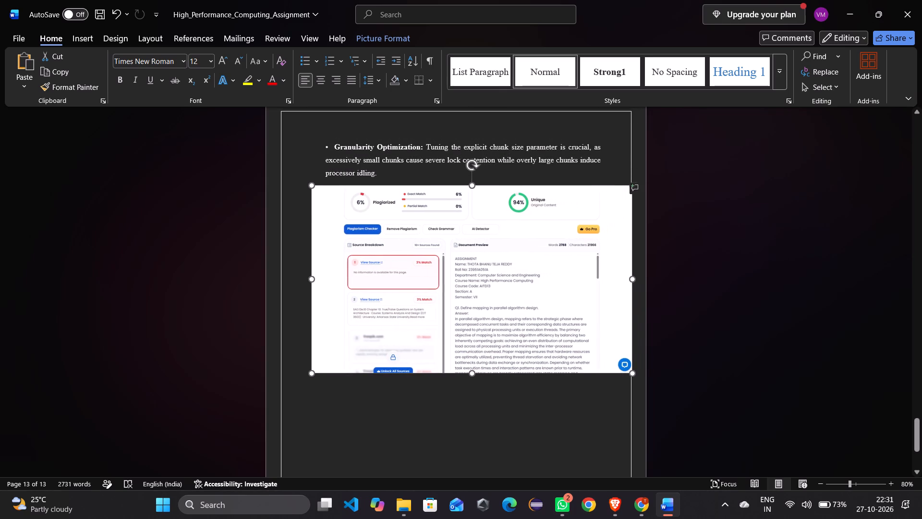
pyautogui.moveTo(310, 281); pyautogui.dragTo(317, 282)
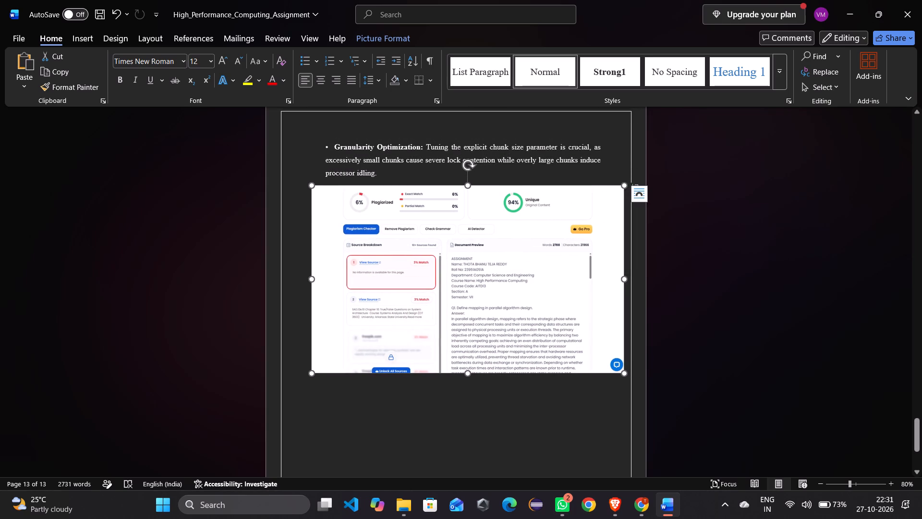
pyautogui.moveTo(431, 272); pyautogui.dragTo(425, 284)
pyautogui.keyDown('ctrl'); pyautogui.scroll(4, 425, 284); pyautogui.keyUp('ctrl')
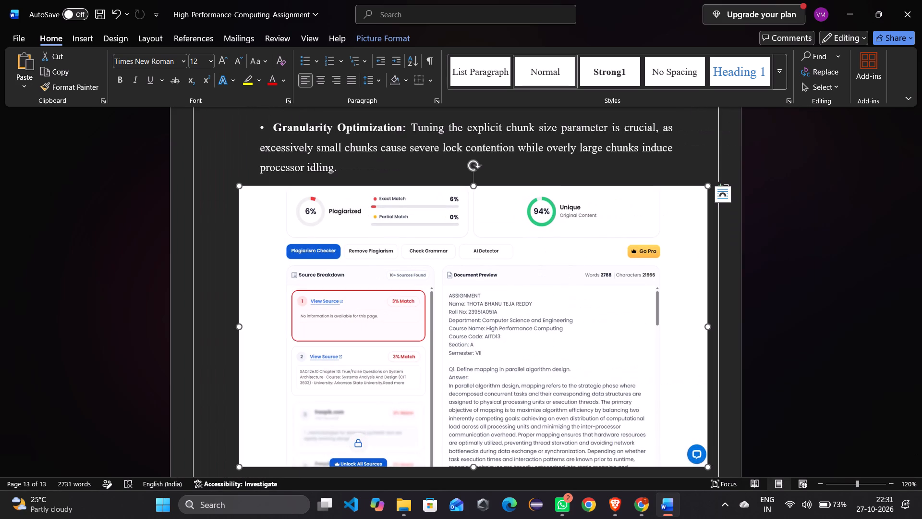
# Check the last pages around the resized plagiarism checker picture and save the High_Performance_Computing_Assignment document.
pyautogui.scroll(4, 425, 284)
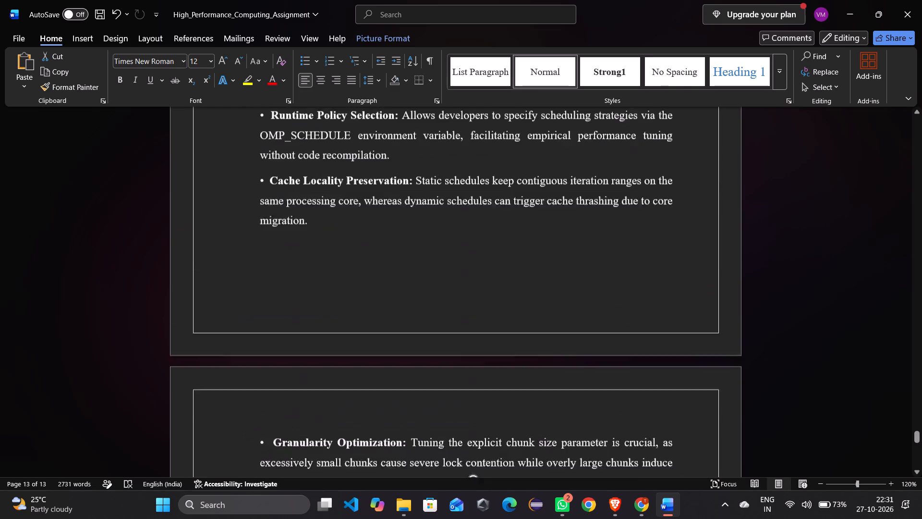
pyautogui.scroll(2, 425, 284)
pyautogui.scroll(-2, 425, 284)
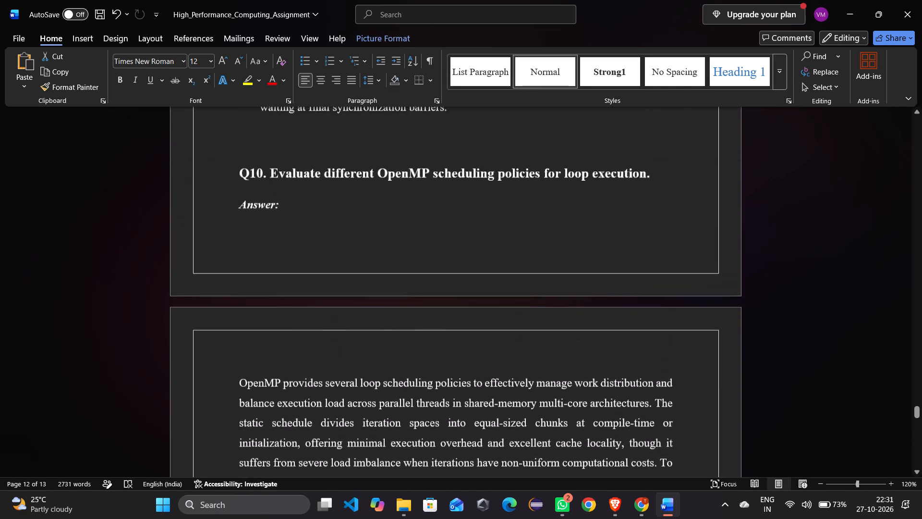
pyautogui.scroll(-2, 425, 284)
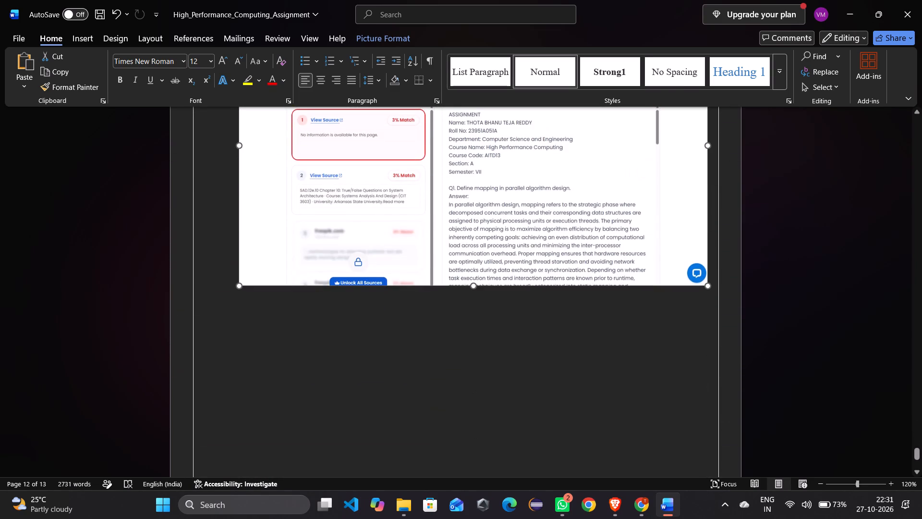
pyautogui.scroll(2, 425, 284)
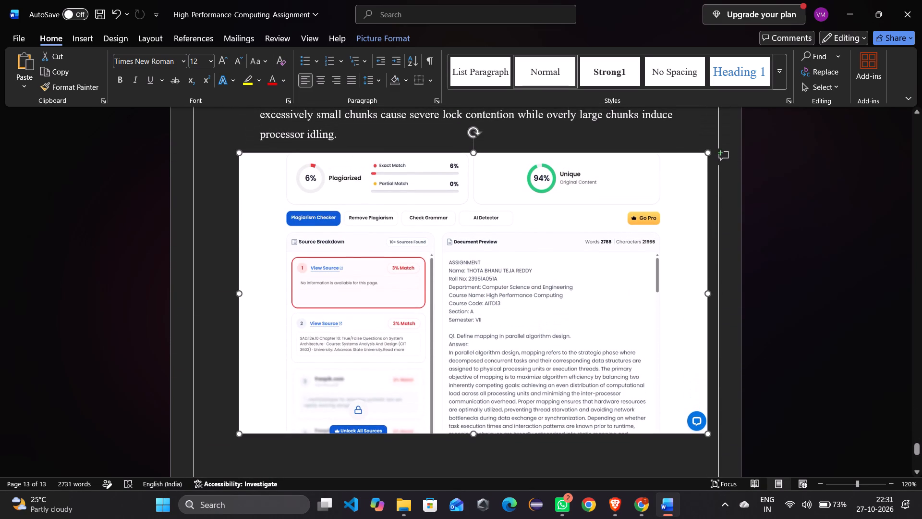
pyautogui.hotkey('ctrl', 's')
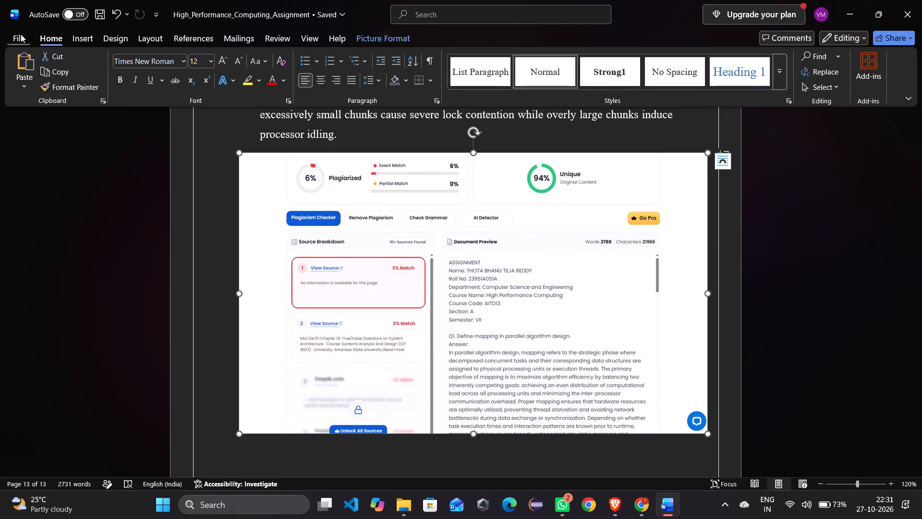
# Save a PDF copy of the document as High_Performance_Computing_Assignment in the 7th sem aat-2 folder.
pyautogui.click(18, 36)
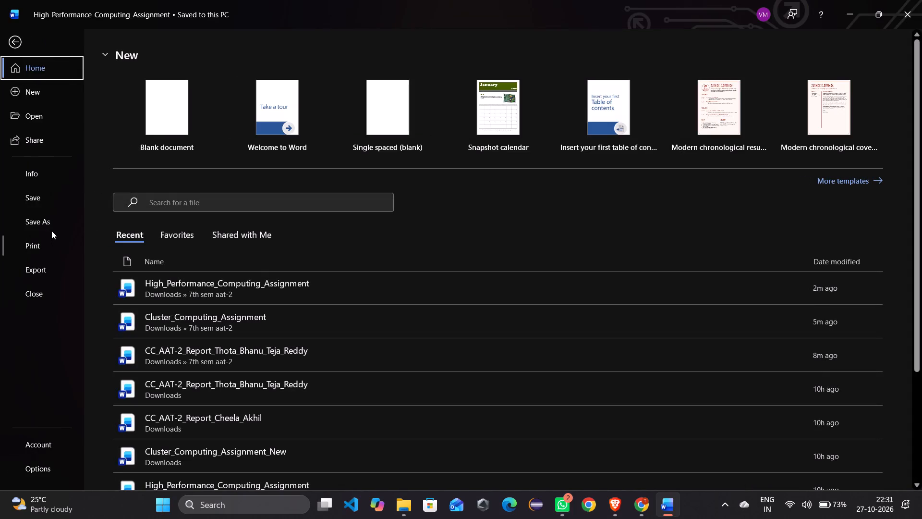
pyautogui.click(50, 227)
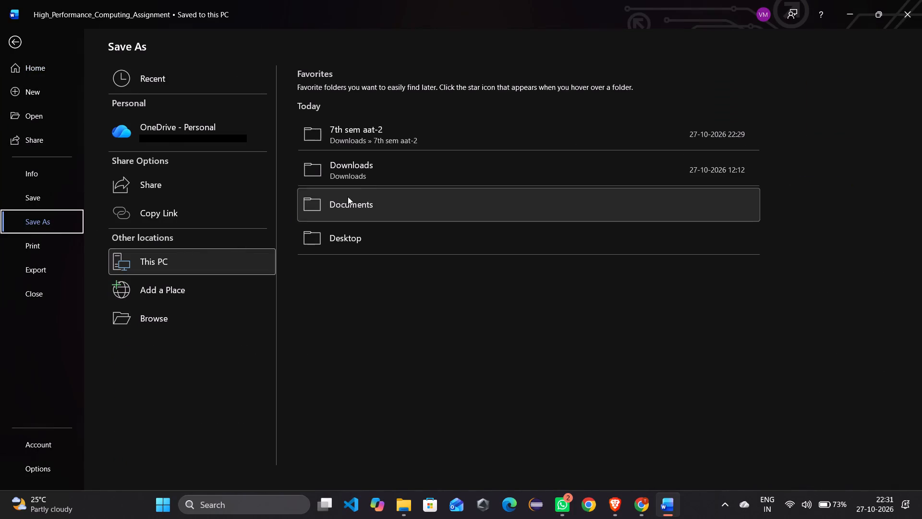
pyautogui.click(412, 139)
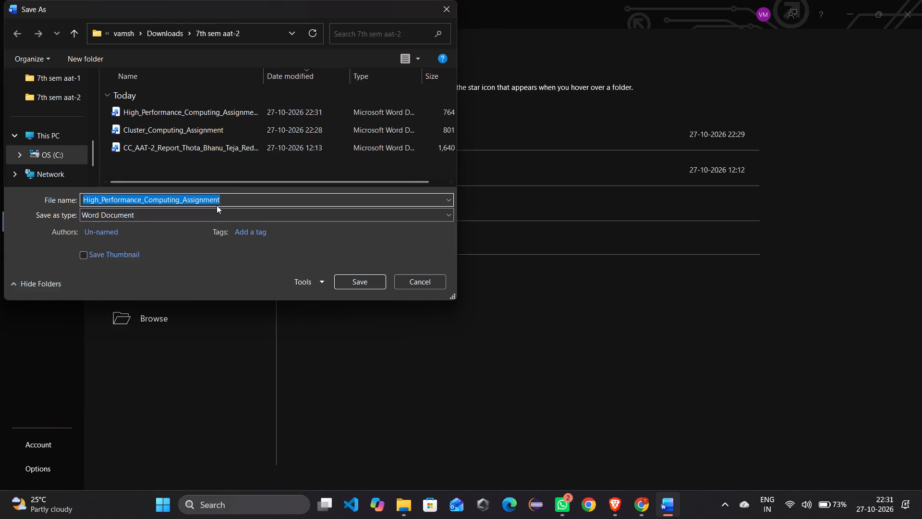
pyautogui.click(216, 211)
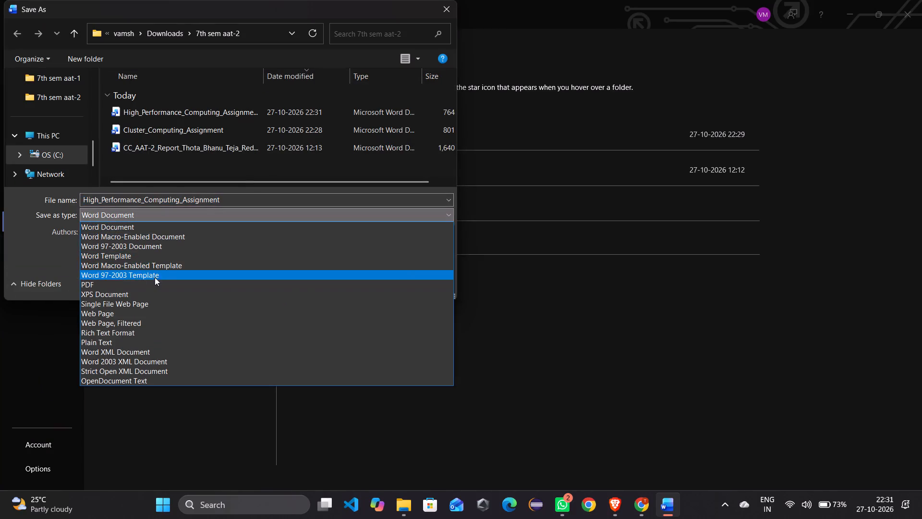
pyautogui.click(155, 280)
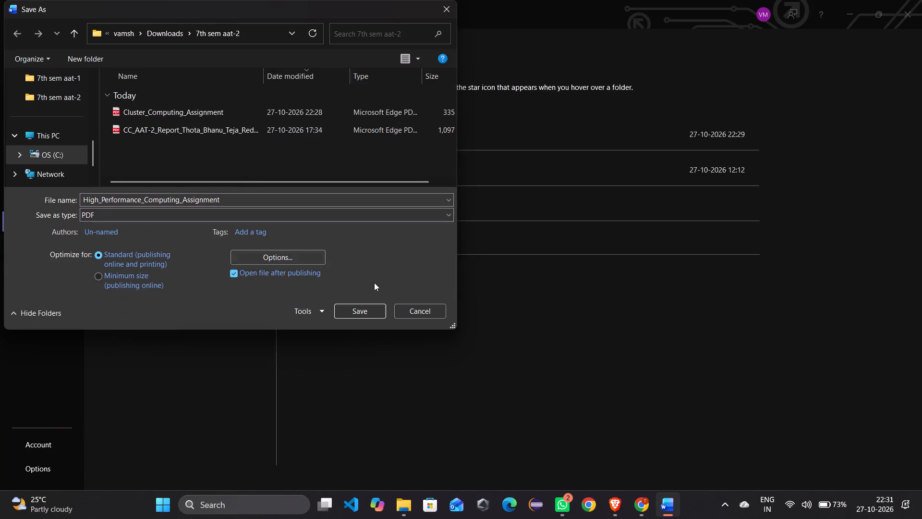
pyautogui.click(363, 309)
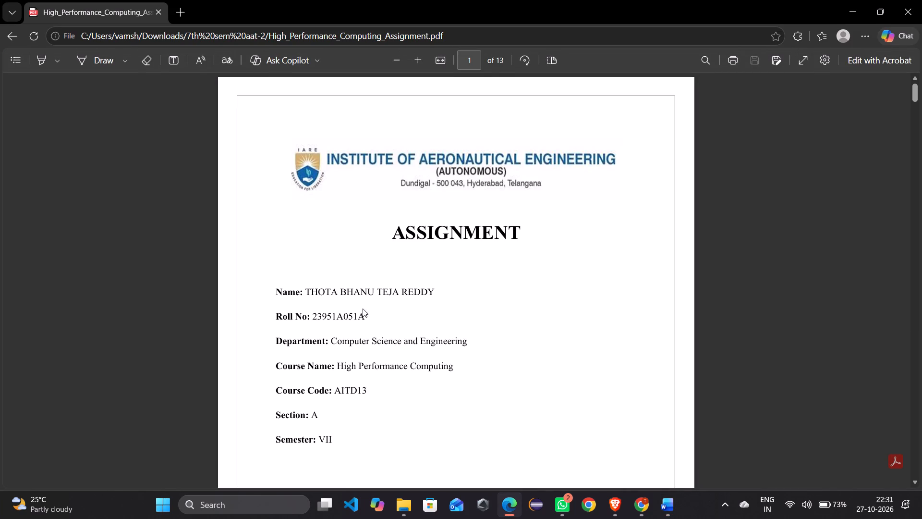
# Look through the exported PDF down to the plagiarism checker picture on the last page, and close it.
pyautogui.scroll(-14, 363, 309)
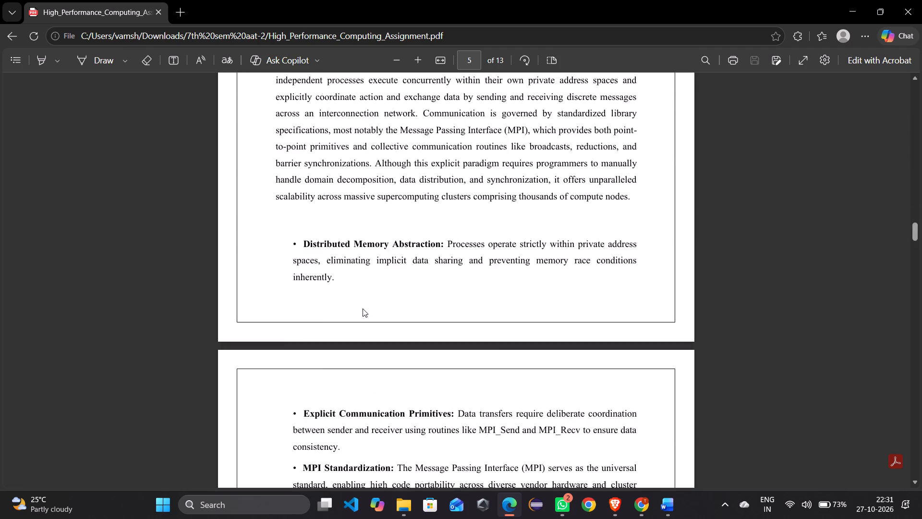
pyautogui.scroll(-17, 363, 309)
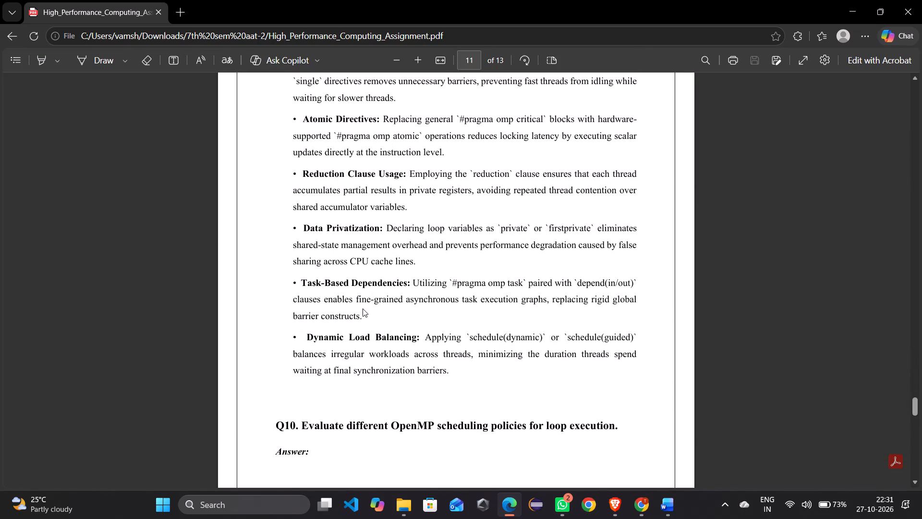
pyautogui.scroll(-5, 363, 309)
pyautogui.scroll(4, 363, 309)
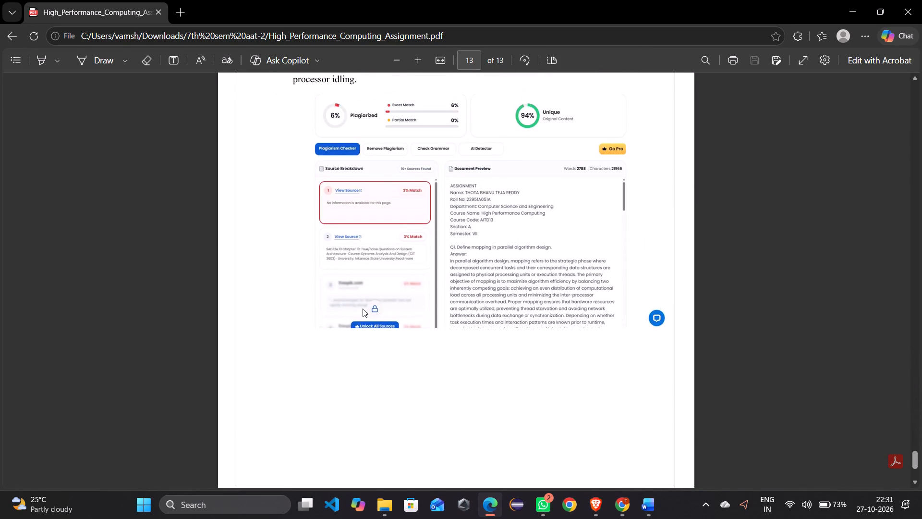
pyautogui.scroll(3, 363, 309)
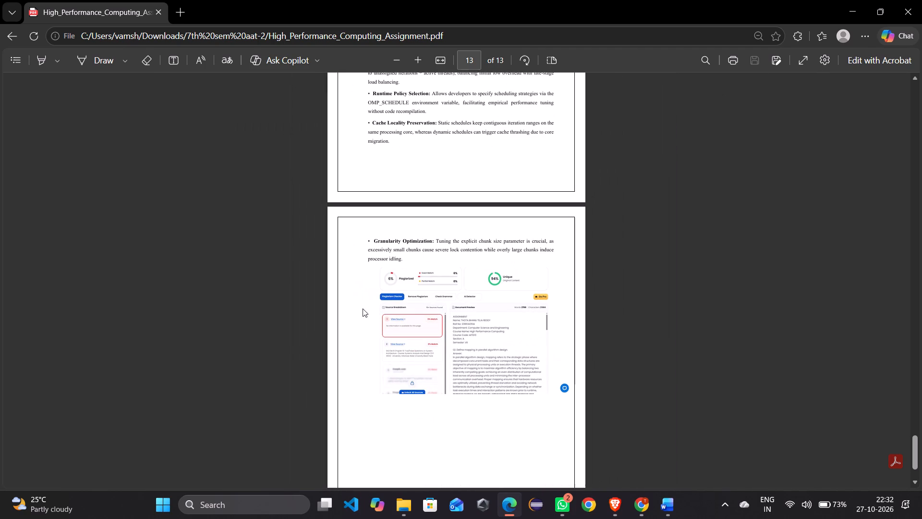
pyautogui.click(157, 16)
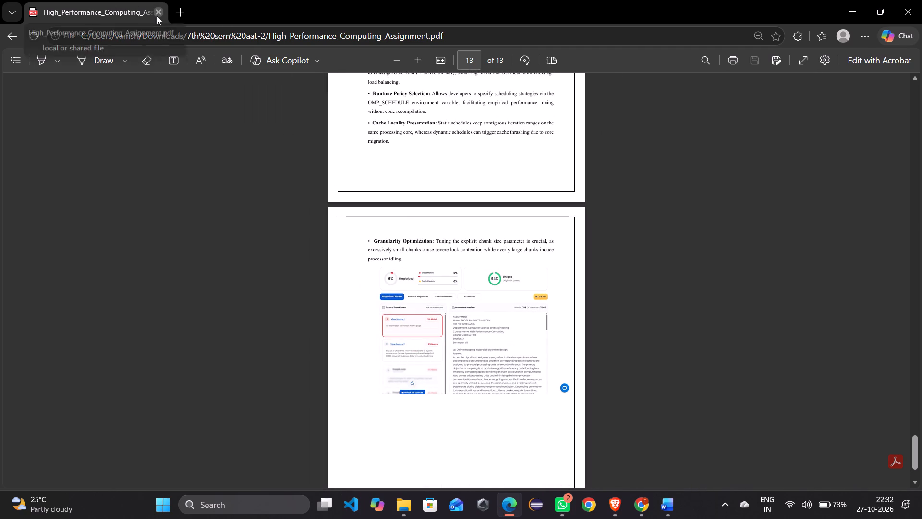
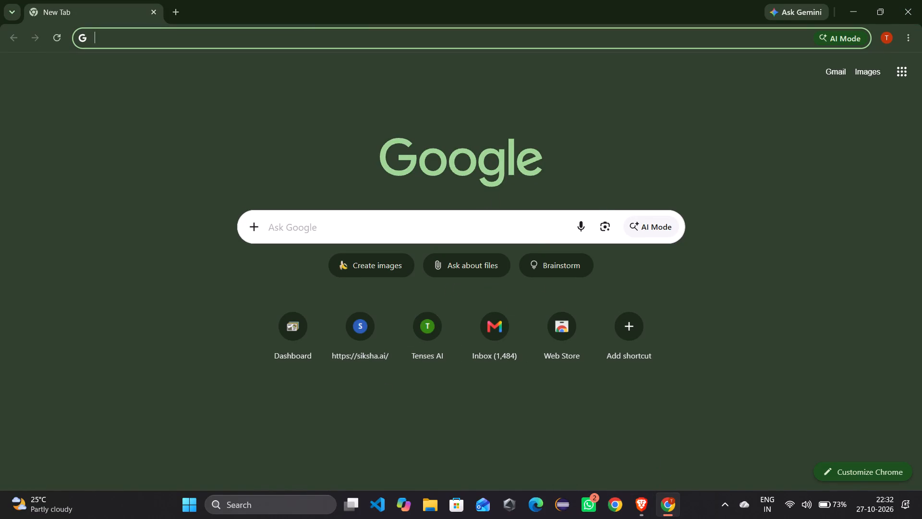
# Search the web for samvidha, open the Samvidha - IARE portal and sign in with the saved student credentials.
pyautogui.write('sa')
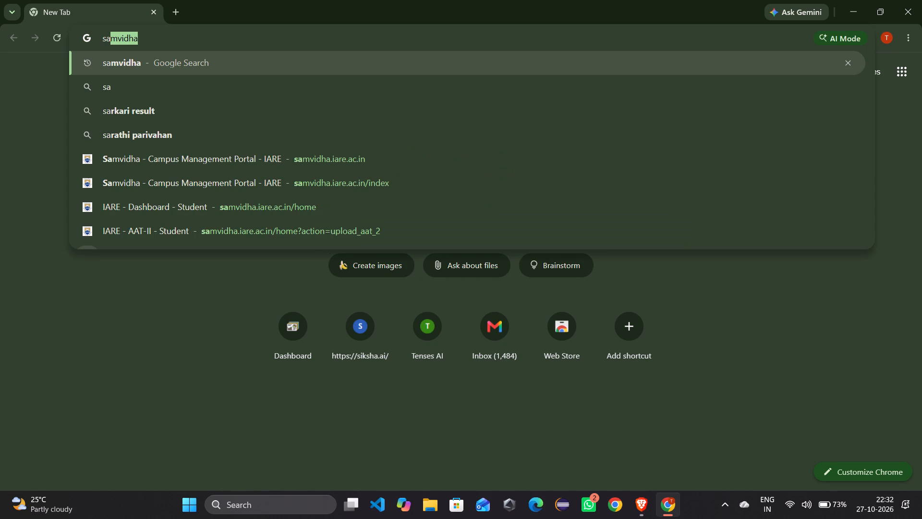
pyautogui.press('Right')
pyautogui.press('Return')
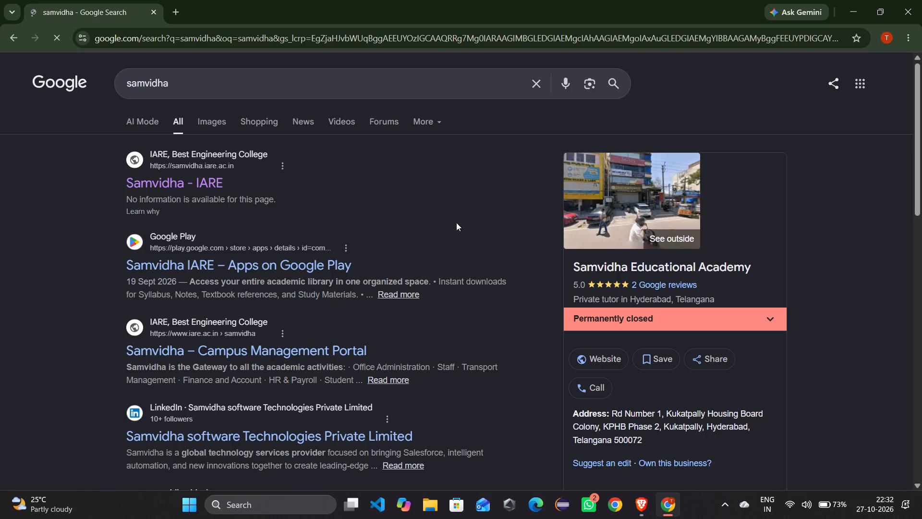
pyautogui.click(200, 178)
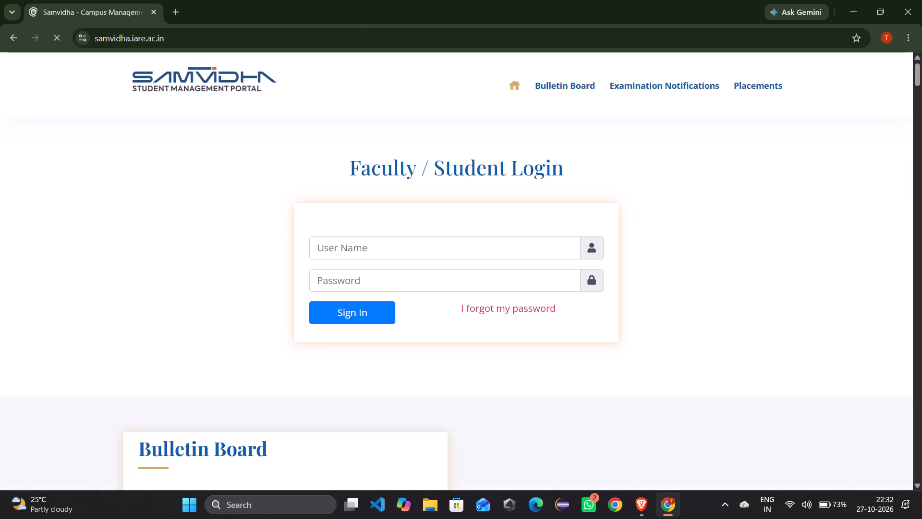
pyautogui.click(363, 285)
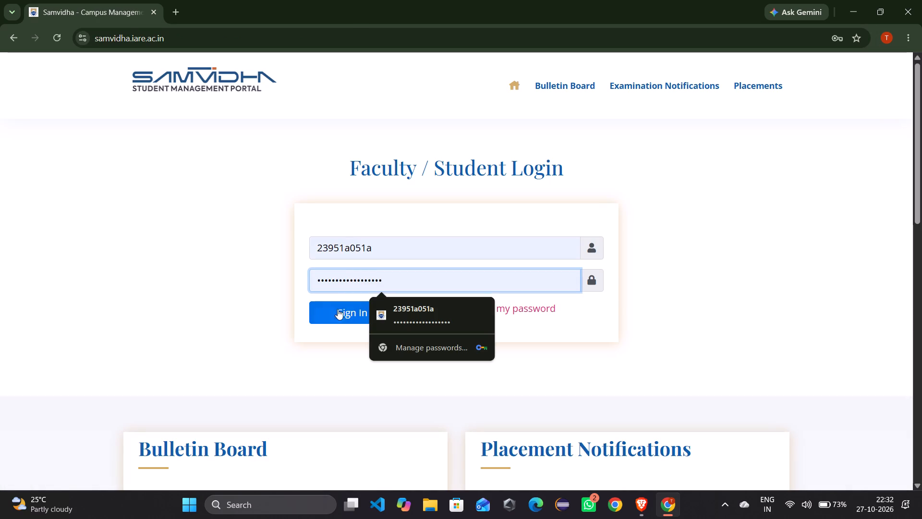
pyautogui.click(332, 313)
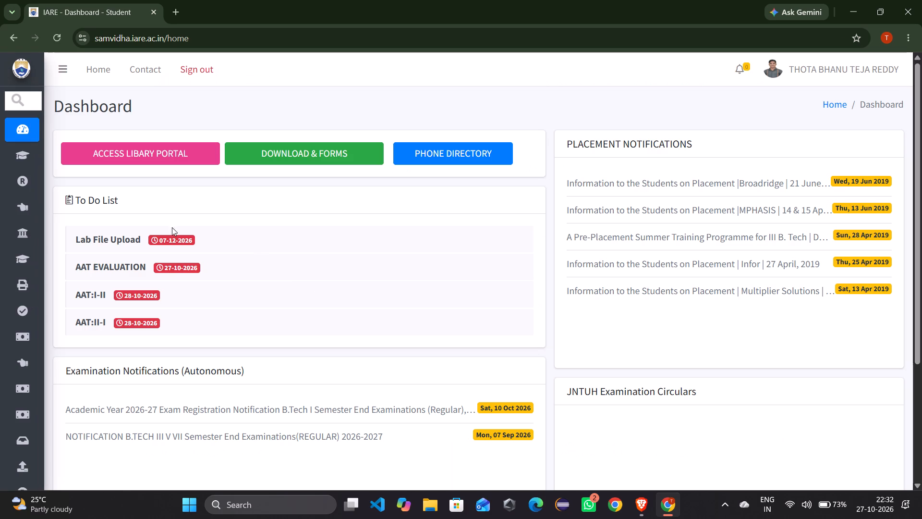
# View the Continuous Internal Assessment (CIA) marks under Examinations.
pyautogui.click(28, 156)
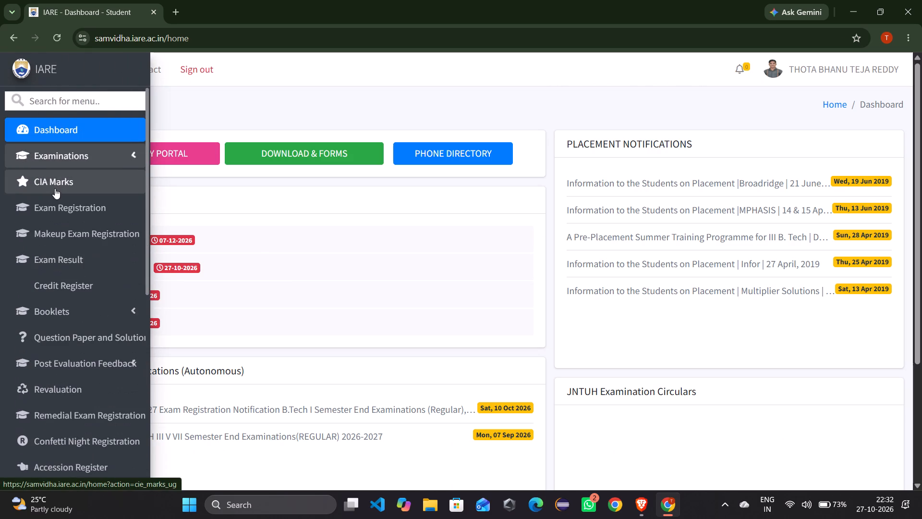
pyautogui.click(55, 189)
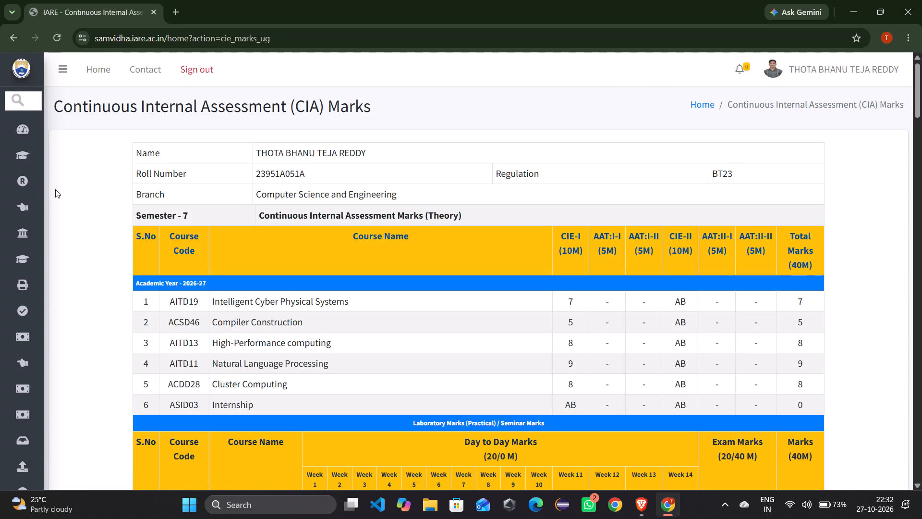
# Open the AAT-I upload page from the portal's Uploads section.
pyautogui.scroll(-5, 68, 360)
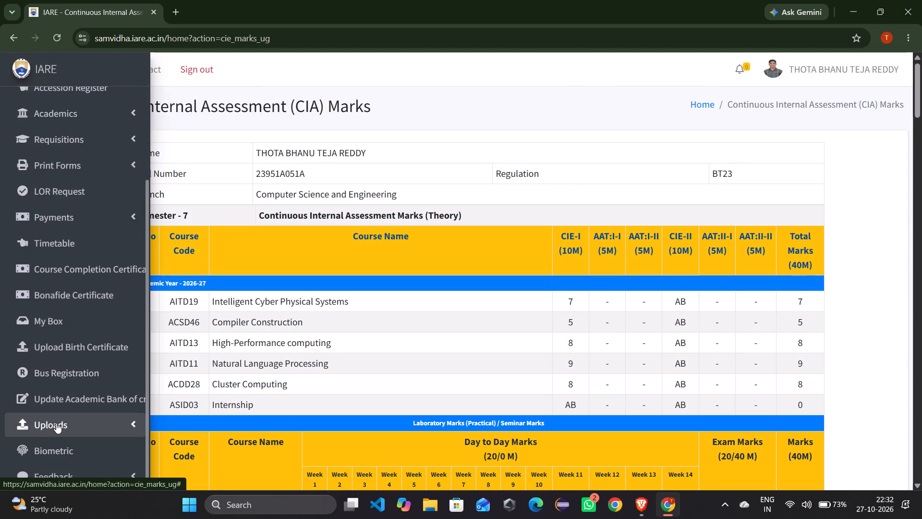
pyautogui.click(56, 427)
pyautogui.scroll(-4, 56, 427)
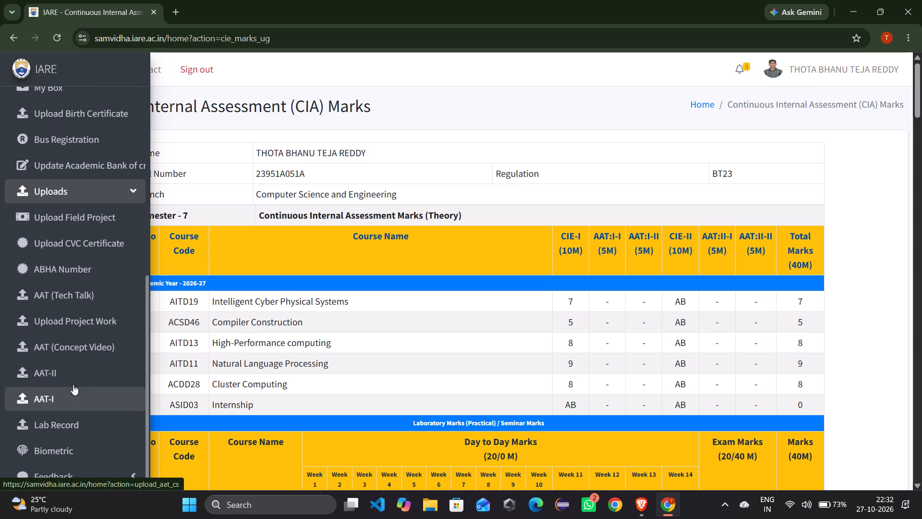
pyautogui.click(74, 397)
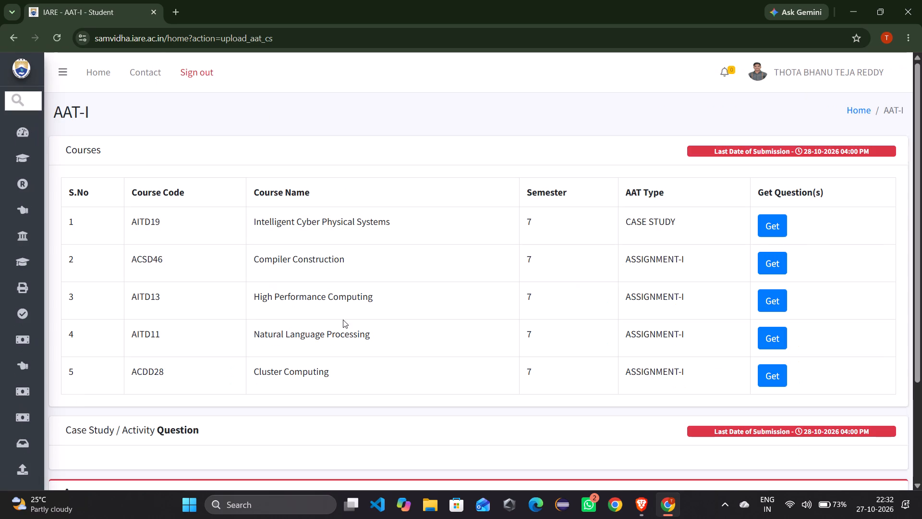
# Get the High Performance Computing (AITD13) questions and upload the High_Performance_Computing_Assignment PDF from the 7th sem aat-2 folder as the answer.
pyautogui.click(778, 298)
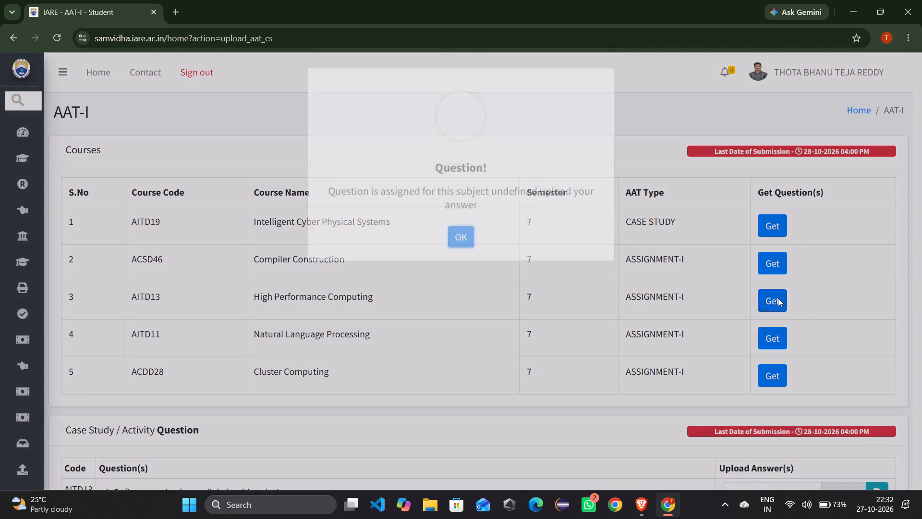
pyautogui.click(465, 344)
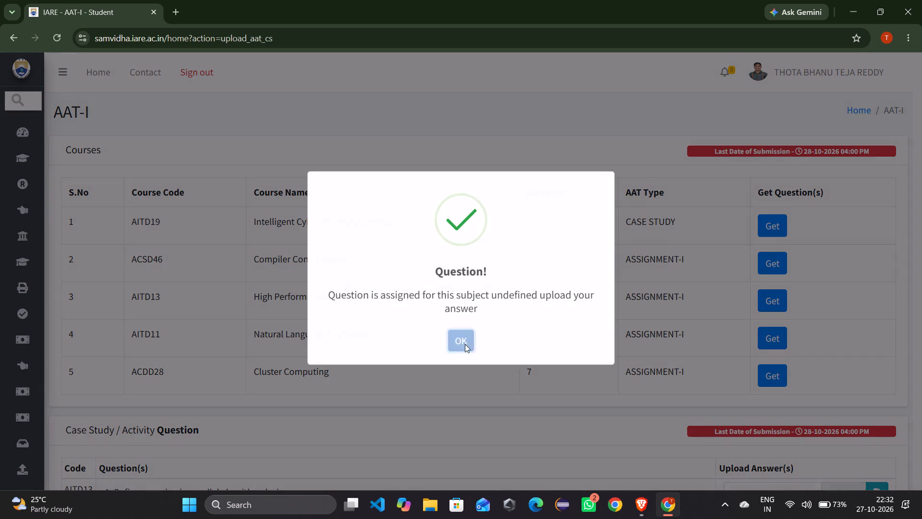
pyautogui.scroll(-6, 465, 344)
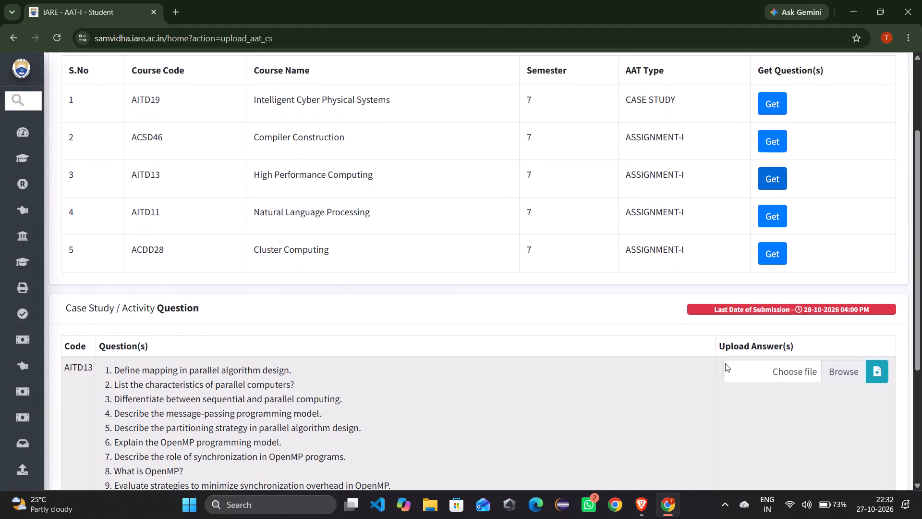
pyautogui.click(747, 372)
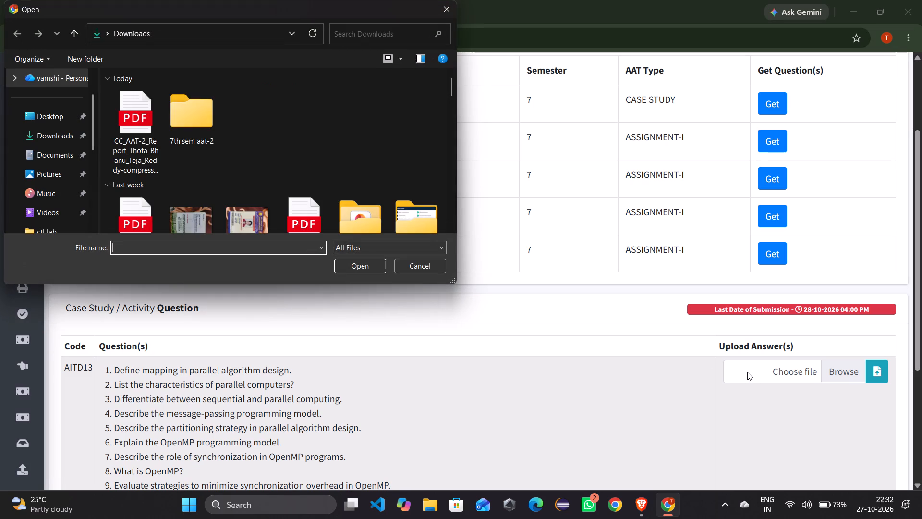
pyautogui.doubleClick(205, 125)
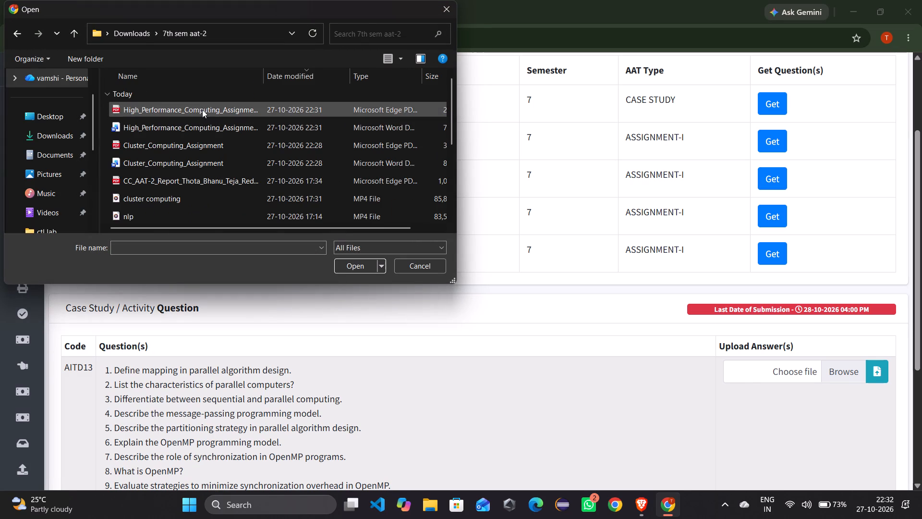
pyautogui.click(203, 107)
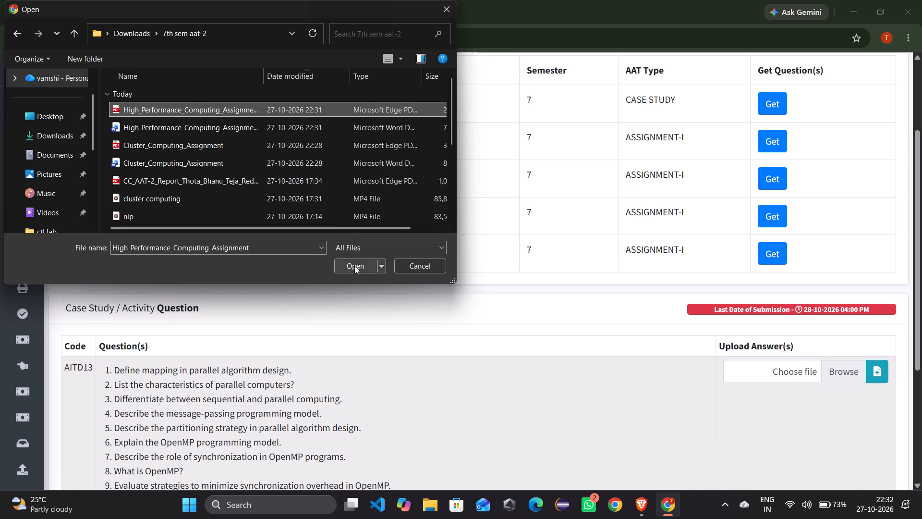
pyautogui.click(354, 266)
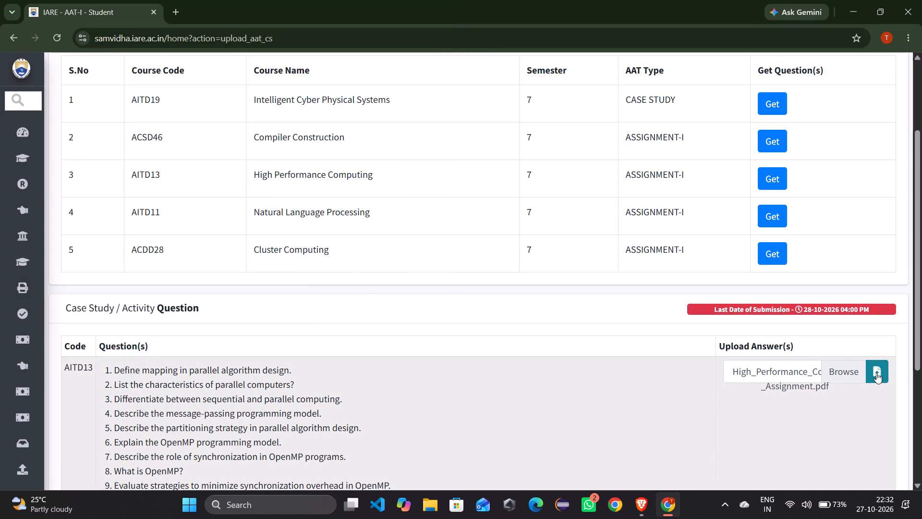
pyautogui.click(876, 373)
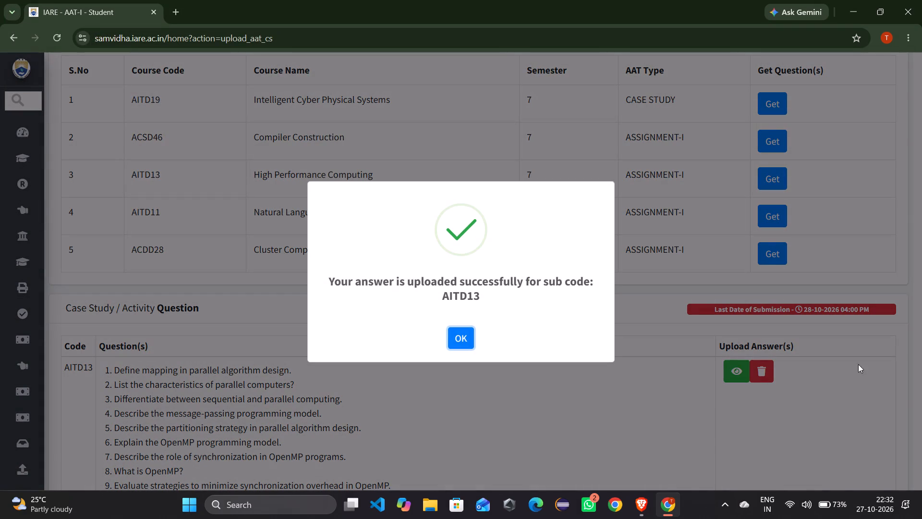
pyautogui.click(461, 339)
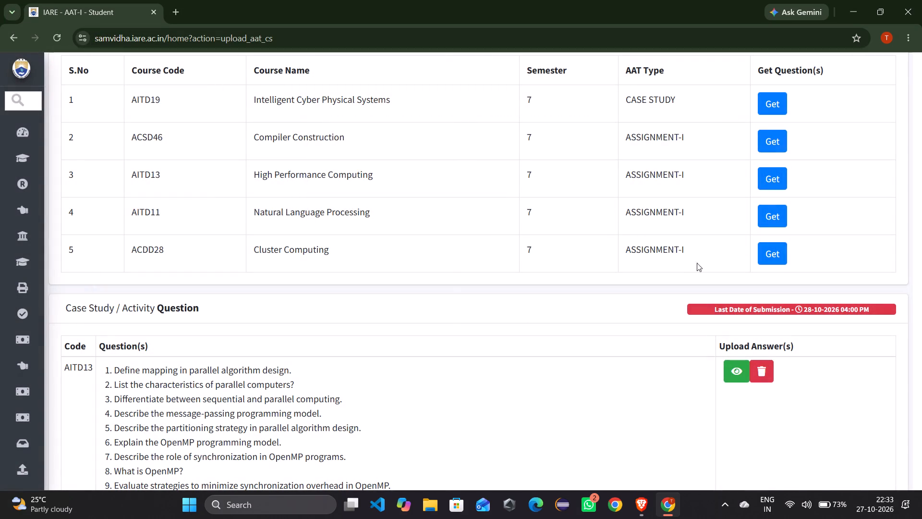
# Get the Cluster Computing (ACDD28) questions and upload the Cluster_Computing_Assignment PDF as the answer.
pyautogui.click(767, 254)
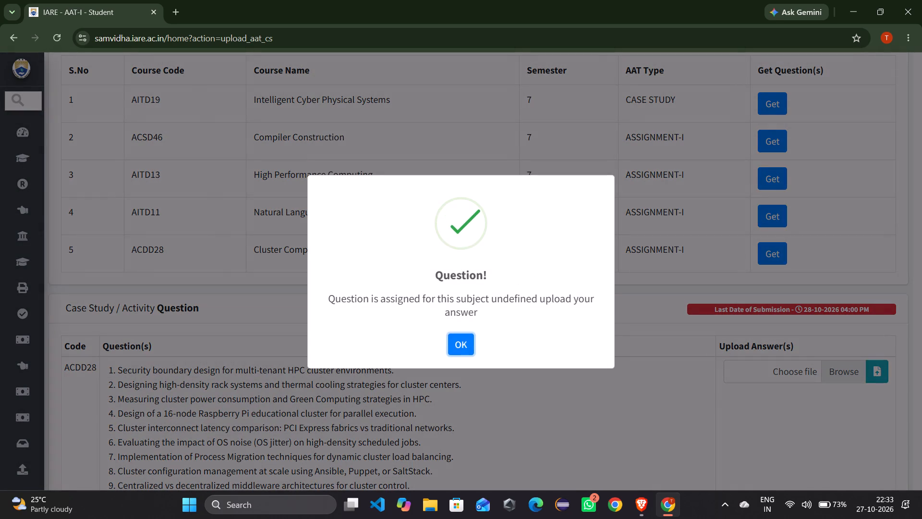
pyautogui.click(459, 349)
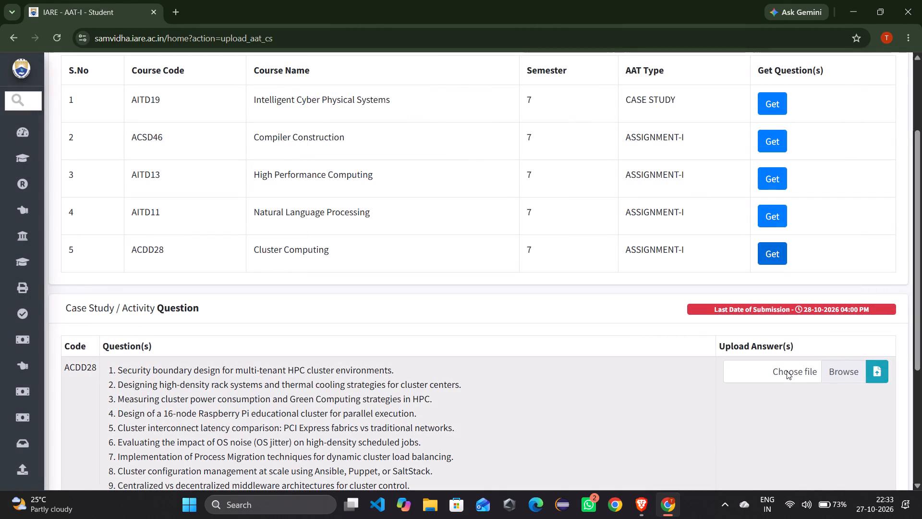
pyautogui.click(787, 371)
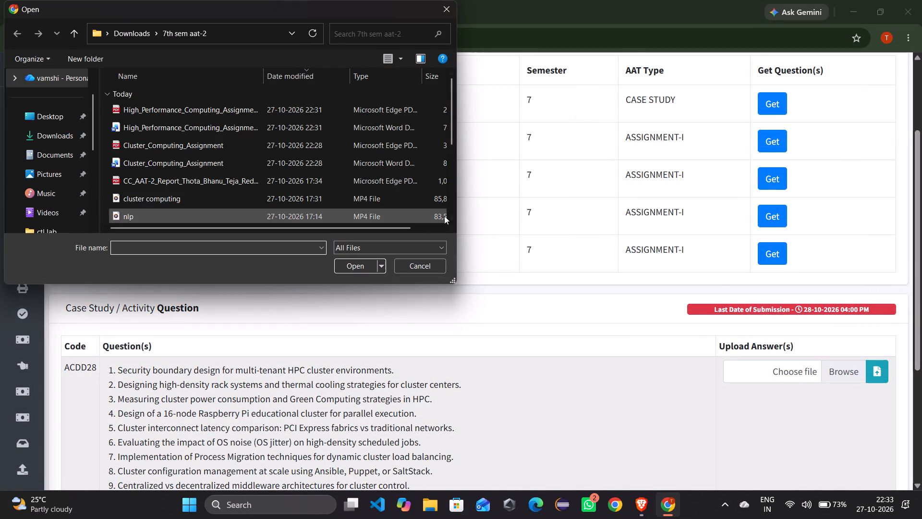
pyautogui.click(253, 148)
pyautogui.click(347, 268)
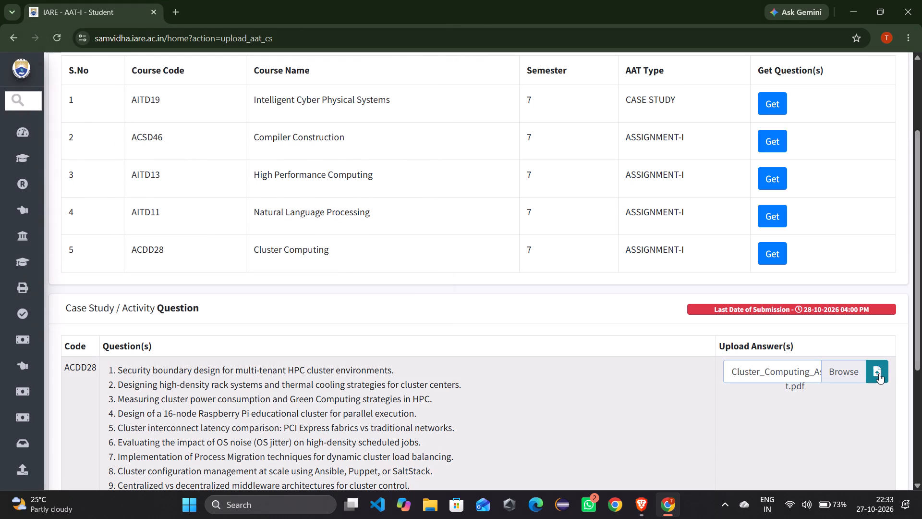
pyautogui.click(879, 373)
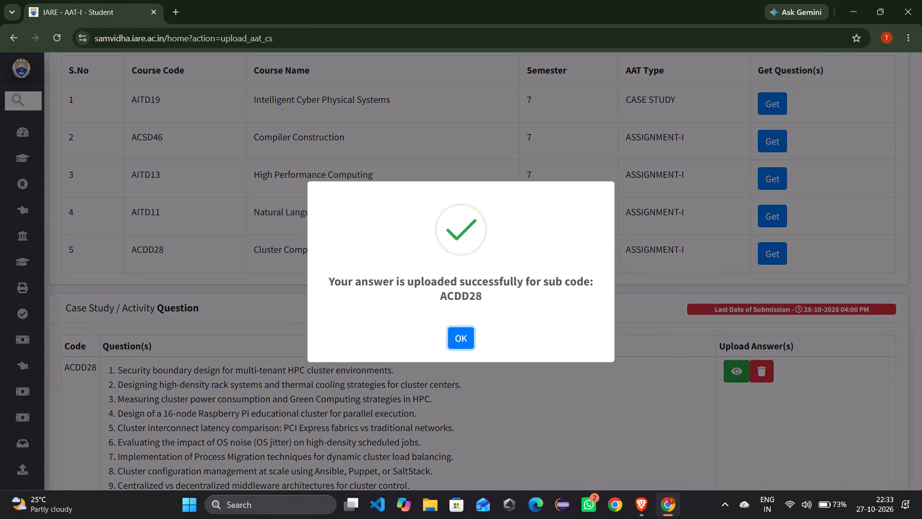
pyautogui.click(463, 337)
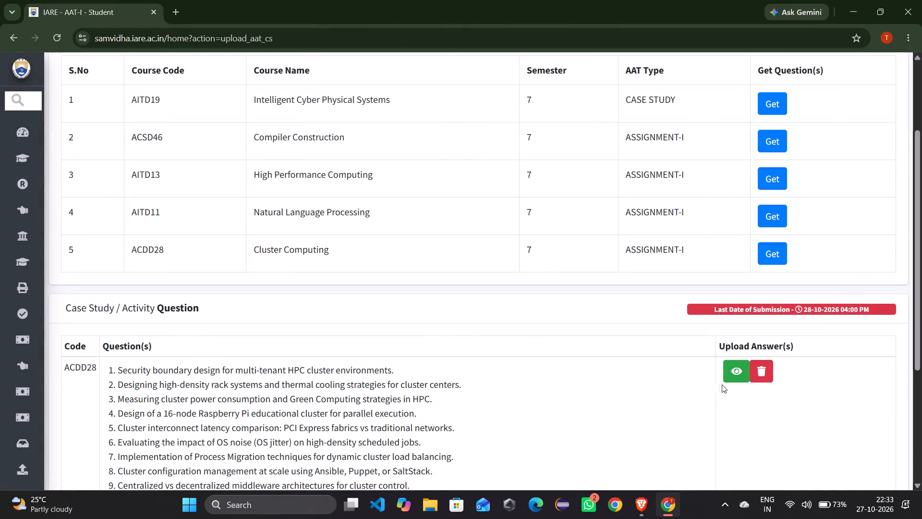
# Look through the uploaded Cluster Computing answer from the cover page to the plagiarism checker picture on the last page, and close it.
pyautogui.click(734, 379)
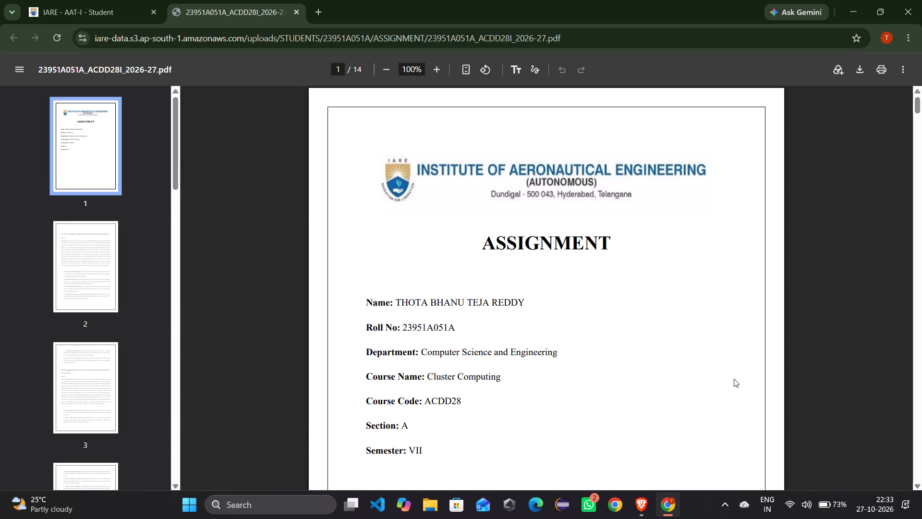
pyautogui.scroll(-4, 734, 379)
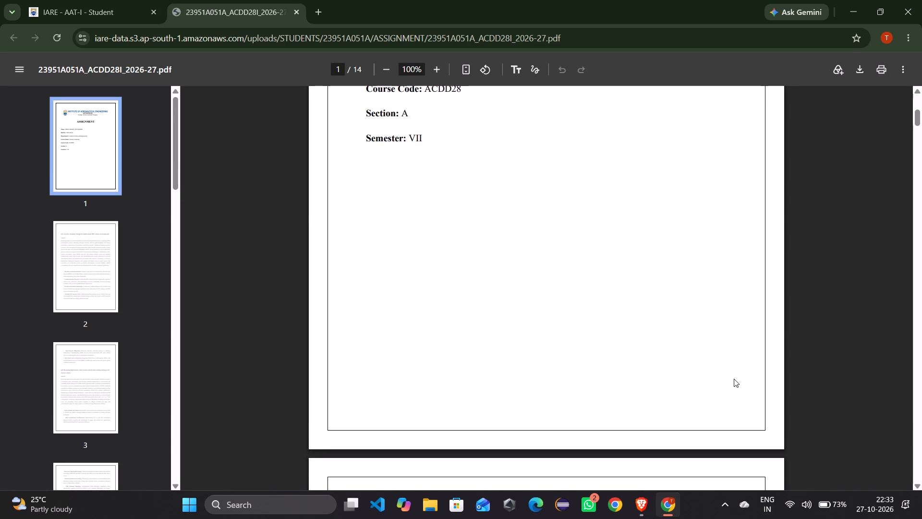
pyautogui.scroll(-18, 734, 379)
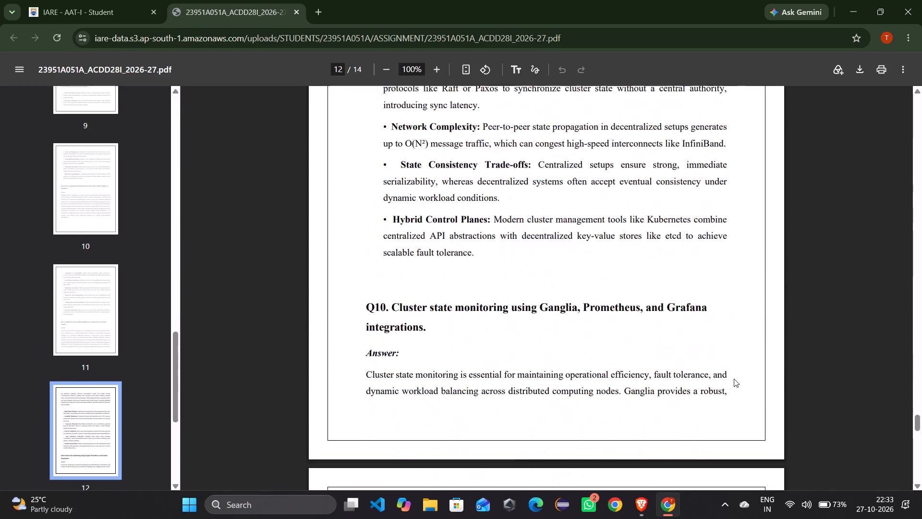
pyautogui.scroll(-5, 734, 379)
pyautogui.scroll(4, 734, 379)
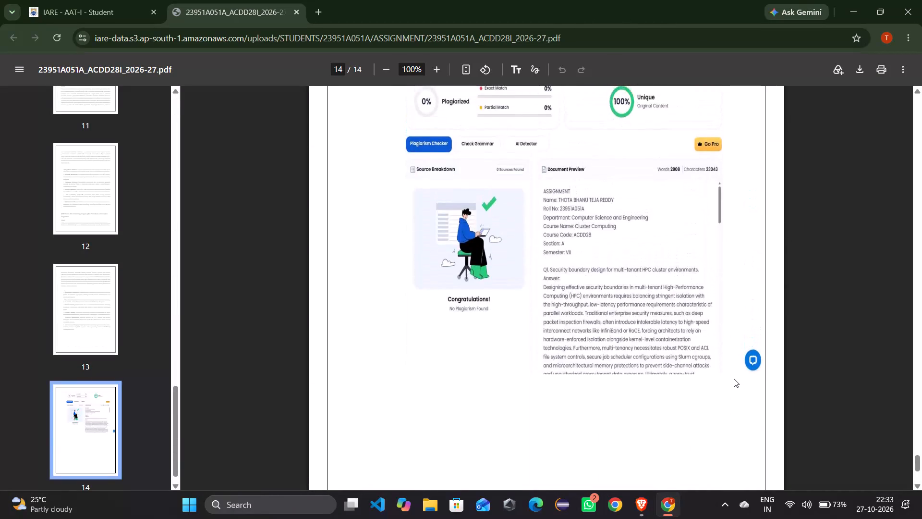
pyautogui.scroll(1, 734, 379)
pyautogui.scroll(-8, 734, 379)
pyautogui.scroll(3, 734, 379)
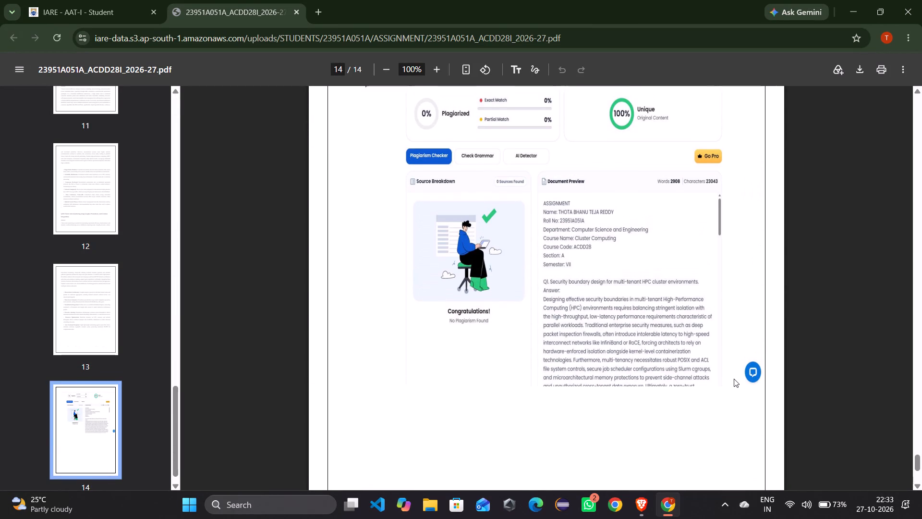
pyautogui.scroll(6, 734, 379)
pyautogui.scroll(16, 734, 379)
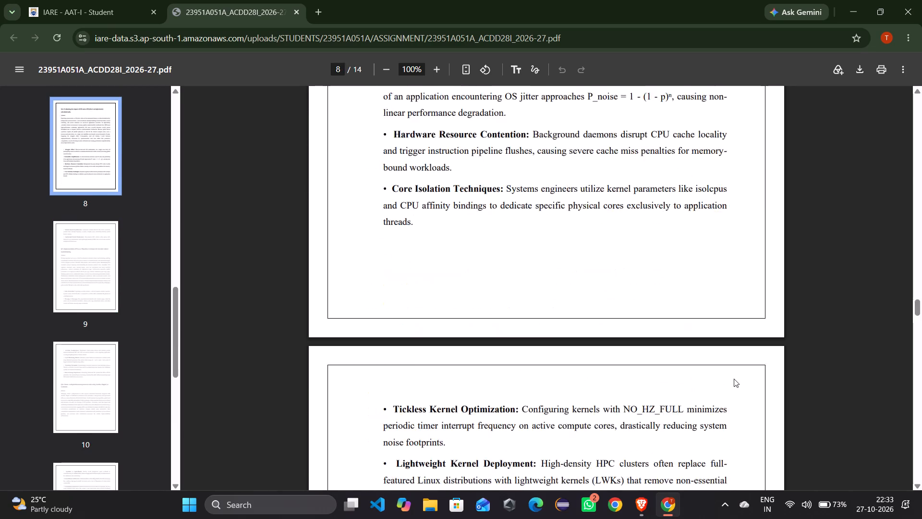
pyautogui.scroll(18, 734, 379)
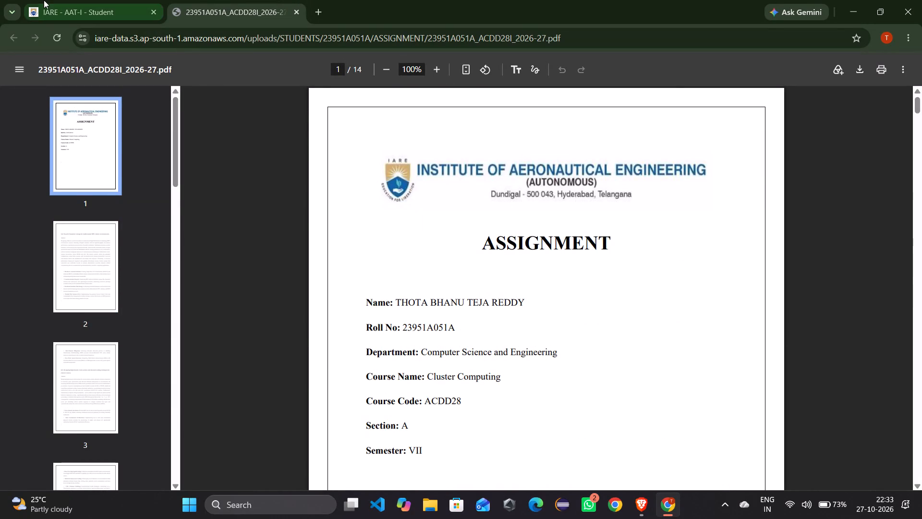
pyautogui.click(41, 0)
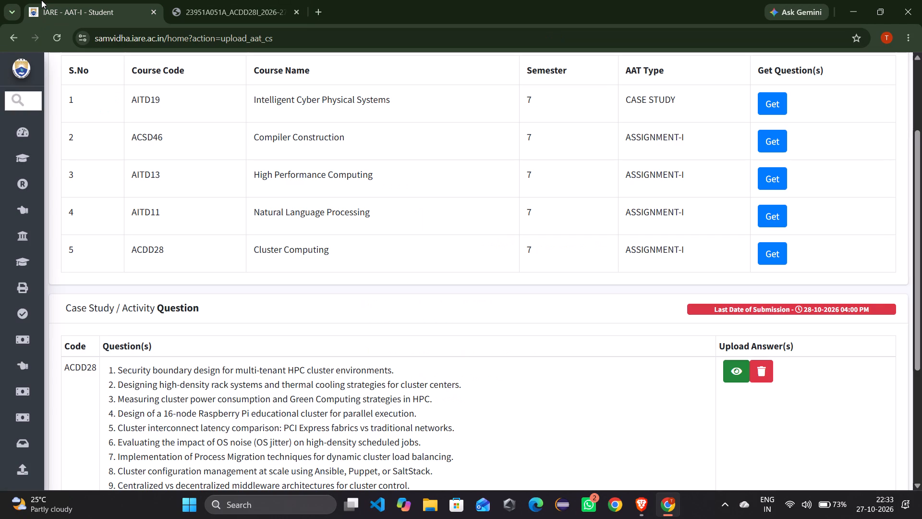
pyautogui.click(233, 1)
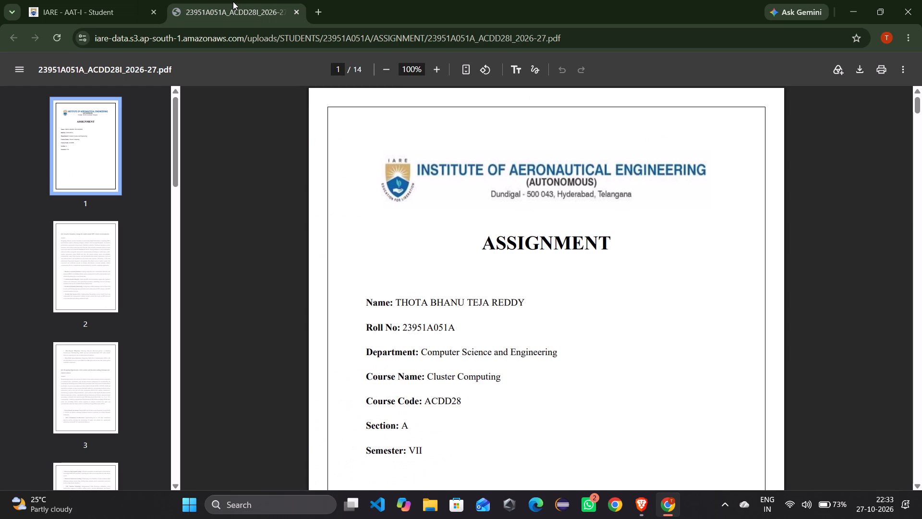
pyautogui.click(298, 11)
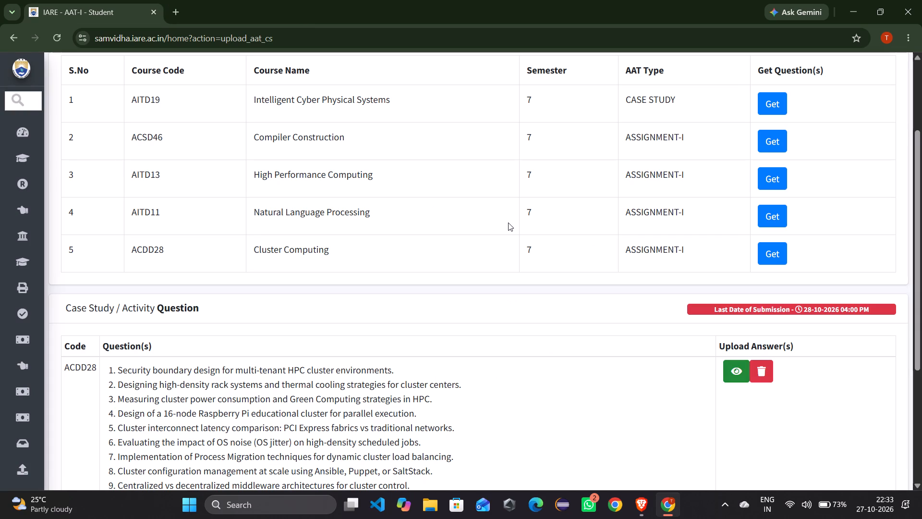
# Get the High Performance Computing (AITD13) questions, review the uploaded answer from the cover page to the plagiarism checker picture, and close it.
pyautogui.click(776, 181)
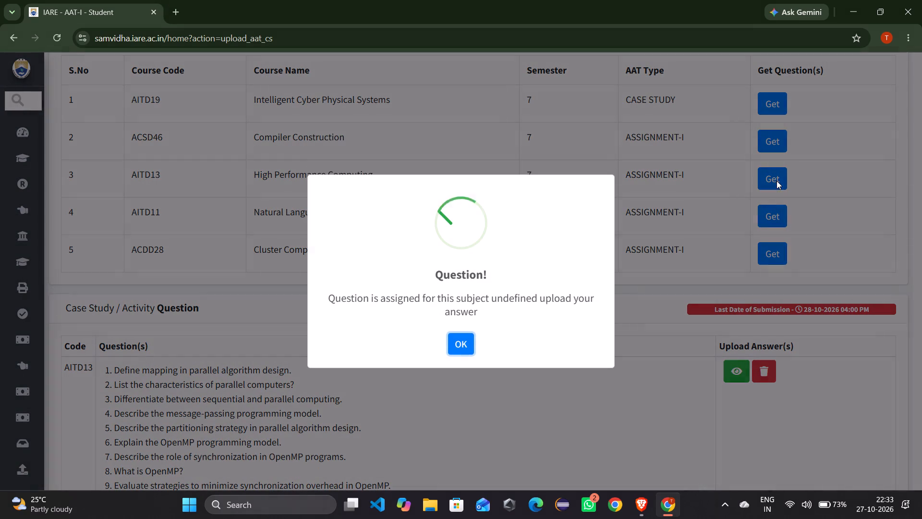
pyautogui.click(461, 346)
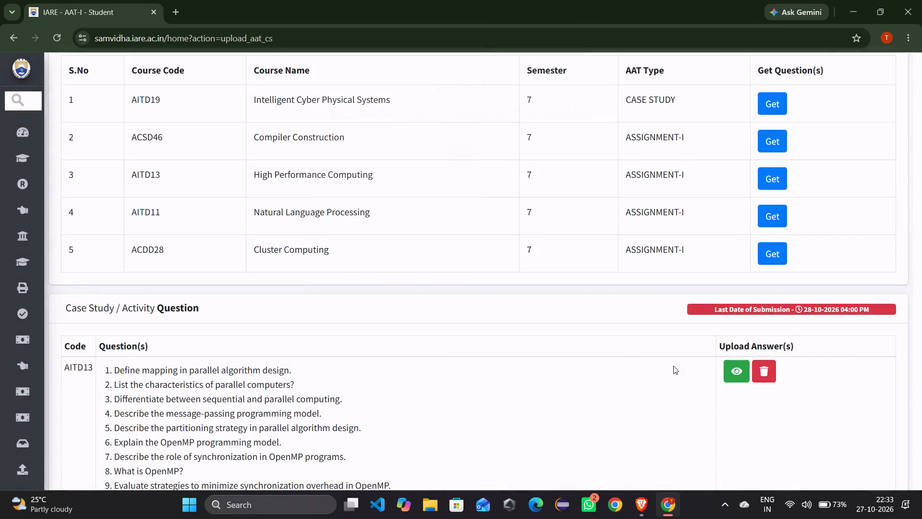
pyautogui.click(731, 373)
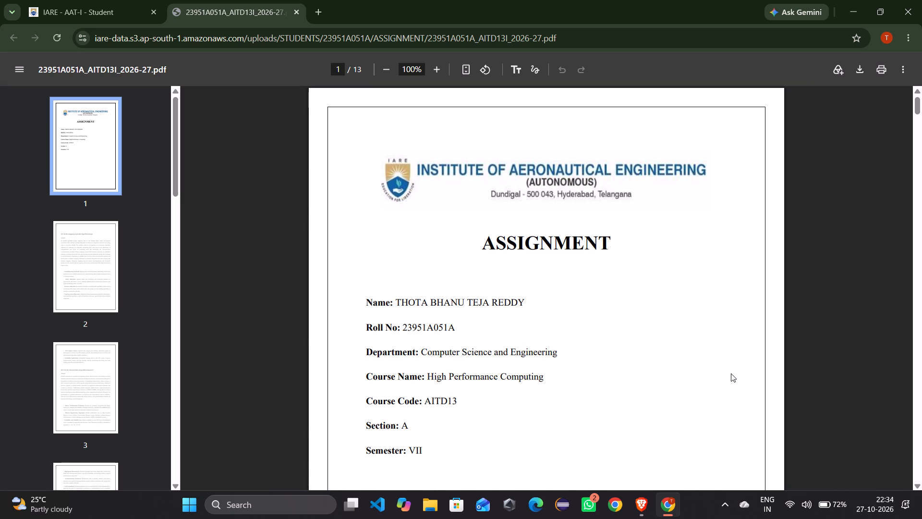
pyautogui.scroll(-7, 668, 357)
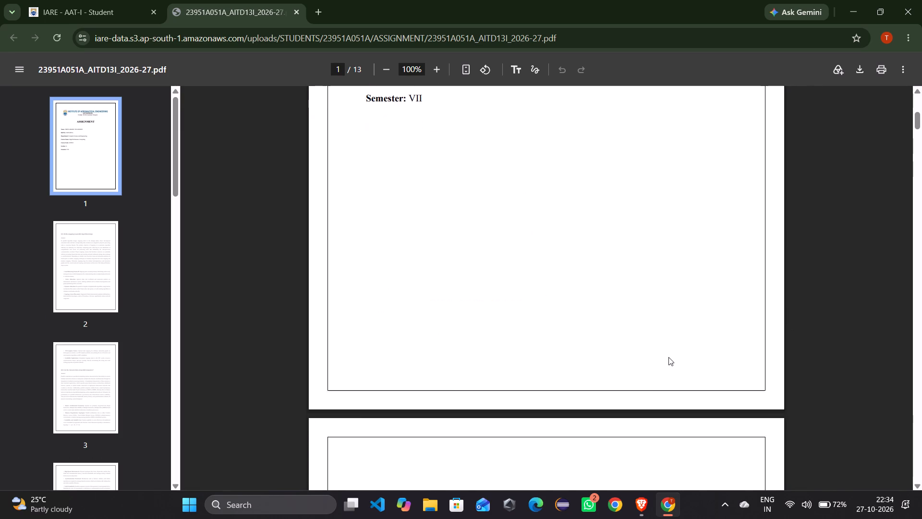
pyautogui.scroll(-3, 668, 357)
pyautogui.scroll(3, 668, 357)
pyautogui.scroll(-2, 668, 357)
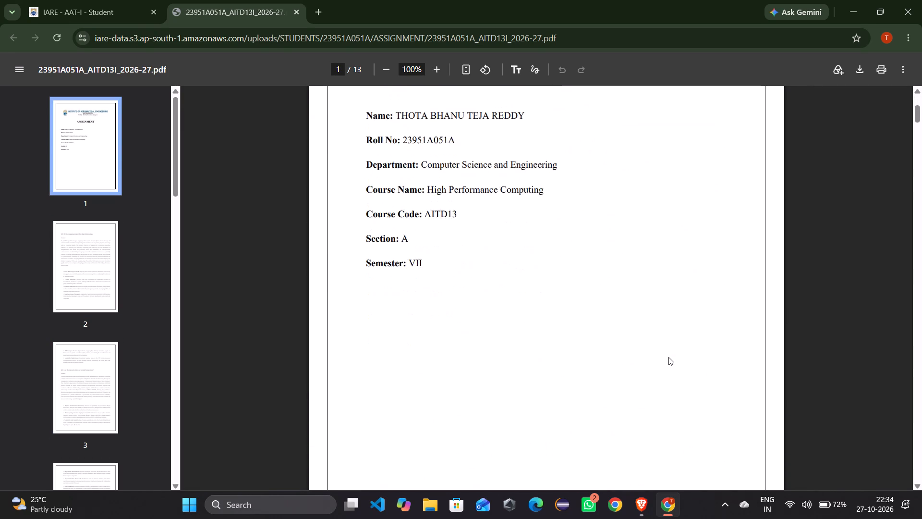
pyautogui.scroll(-7, 668, 357)
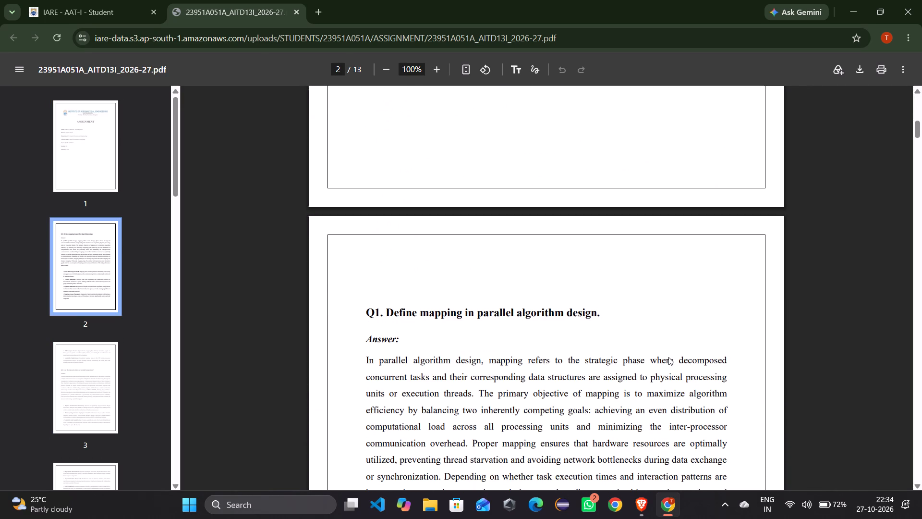
pyautogui.scroll(-12, 668, 357)
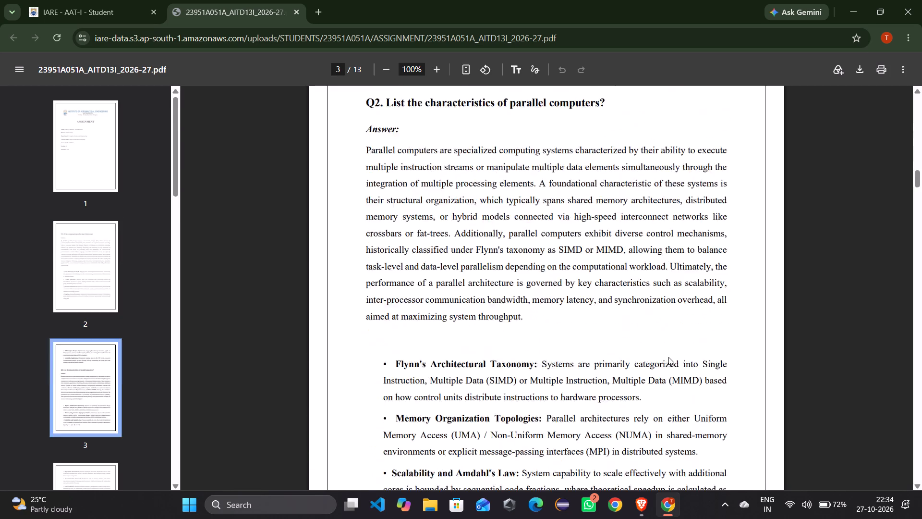
pyautogui.scroll(-17, 668, 357)
pyautogui.scroll(2, 668, 357)
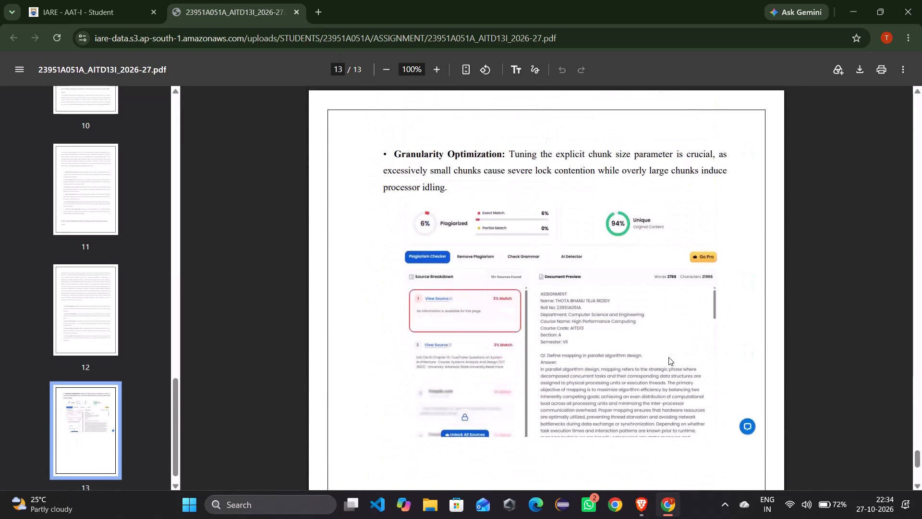
pyautogui.scroll(1, 668, 357)
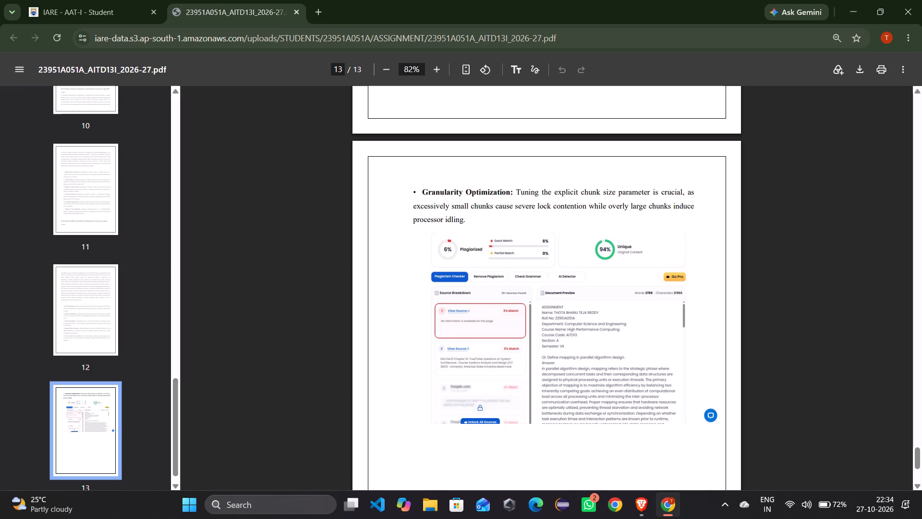
pyautogui.click(298, 14)
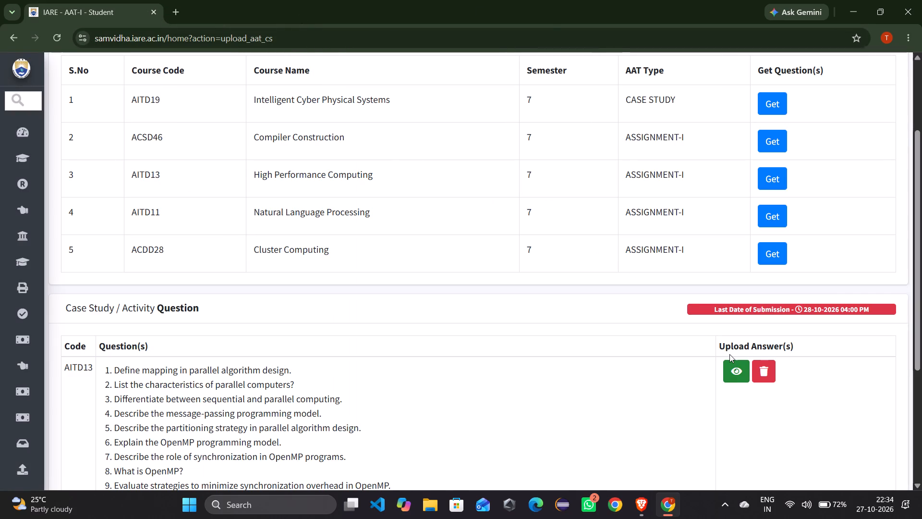
# Reopen the uploaded High Performance Computing answer, check its cover page and the start of Q1, and close it.
pyautogui.click(732, 374)
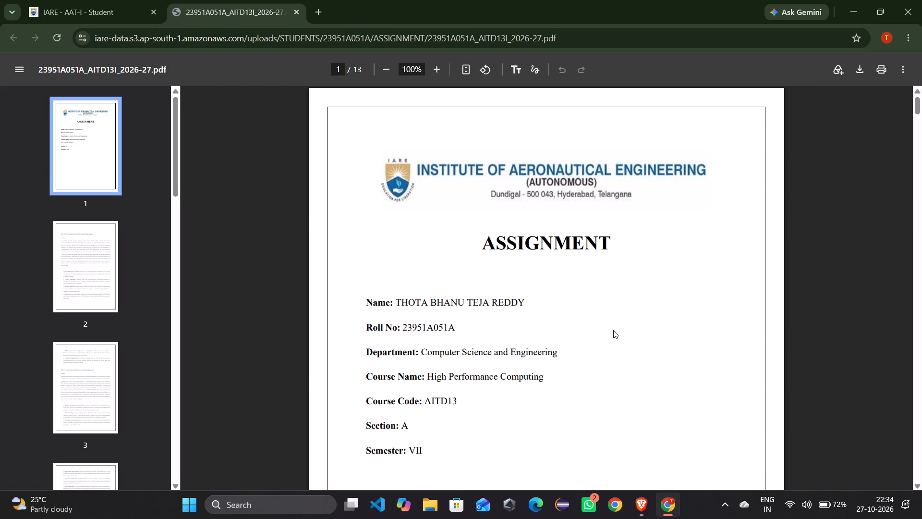
pyautogui.scroll(-7, 613, 330)
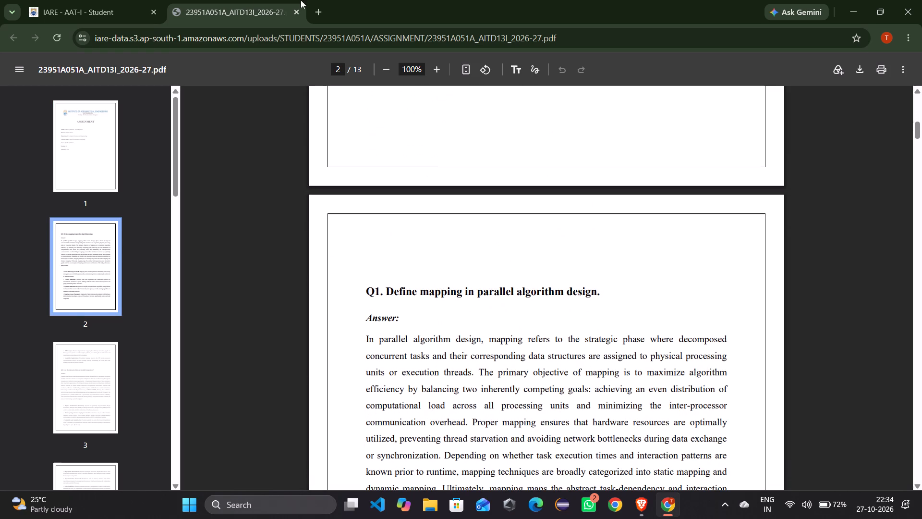
pyautogui.click(101, 0)
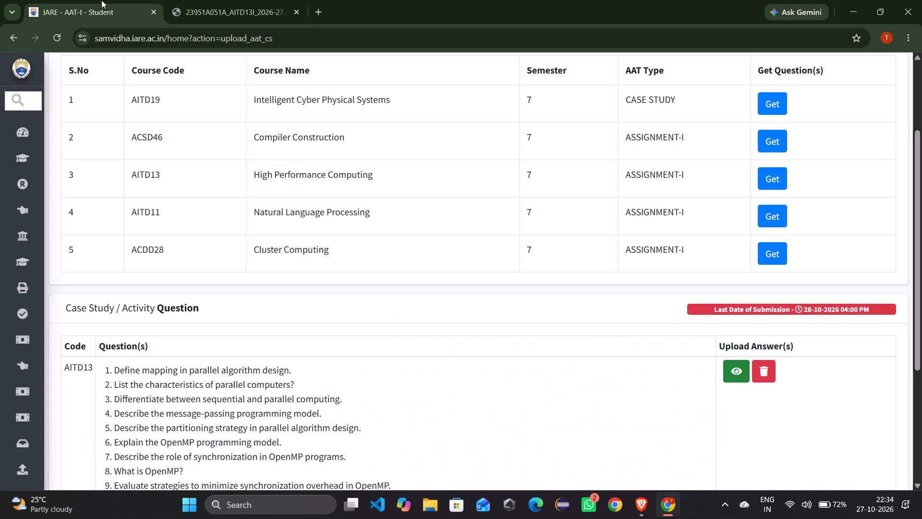
pyautogui.click(297, 13)
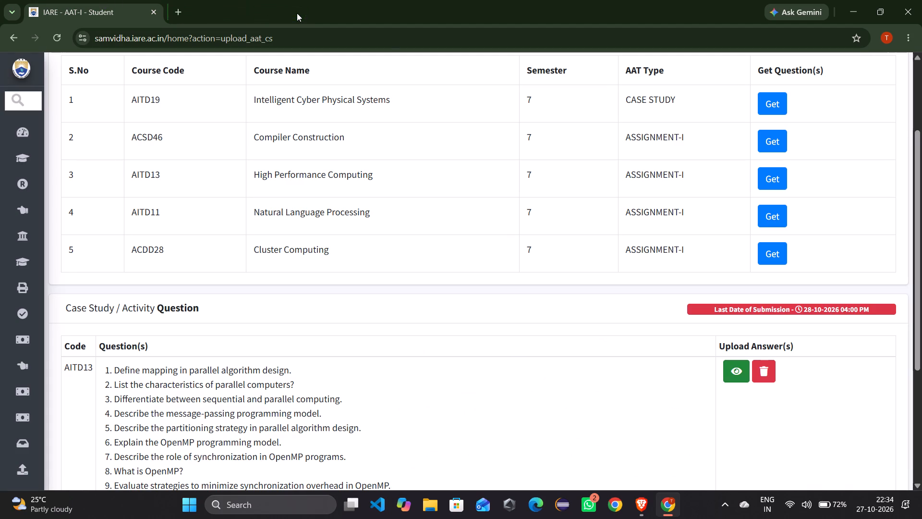
# Get the Cluster Computing (ACDD28) questions, check the uploaded answer's cover page and the start of Q1, and close it.
pyautogui.click(761, 260)
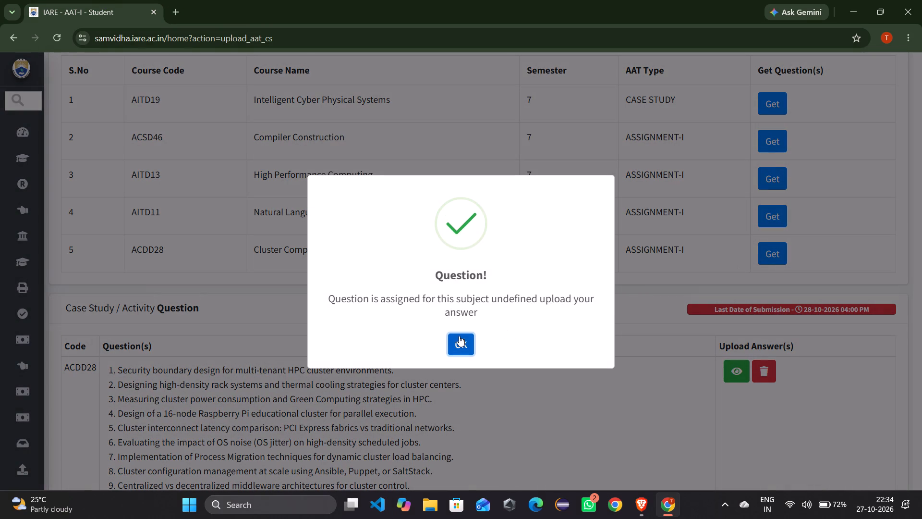
pyautogui.click(458, 336)
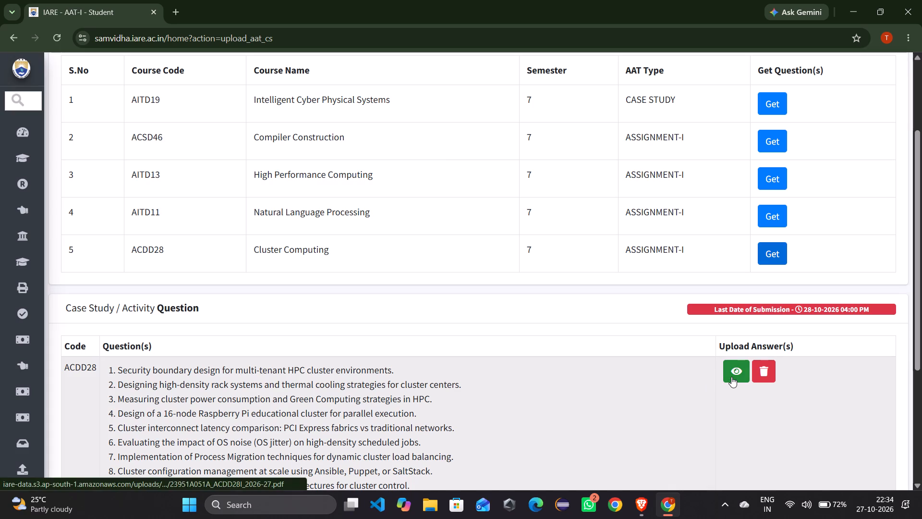
pyautogui.click(731, 377)
pyautogui.scroll(-2, 505, 380)
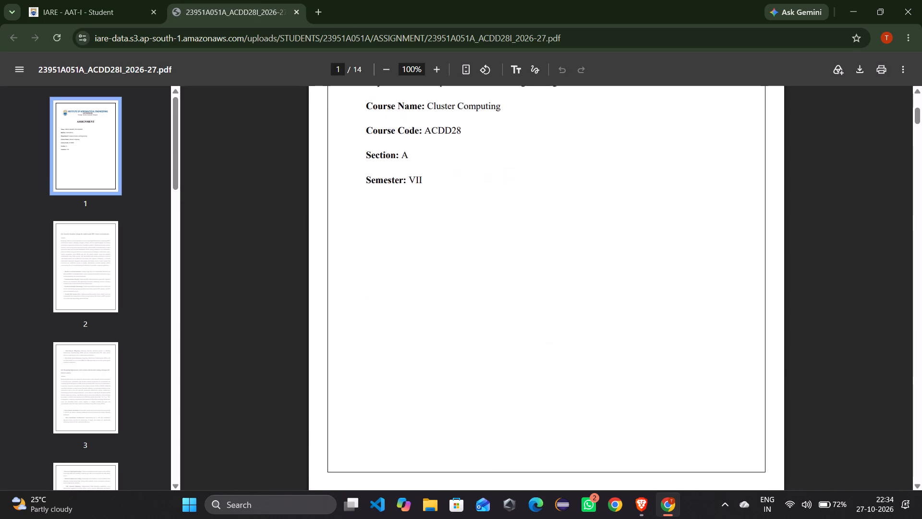
pyautogui.scroll(-4, 505, 380)
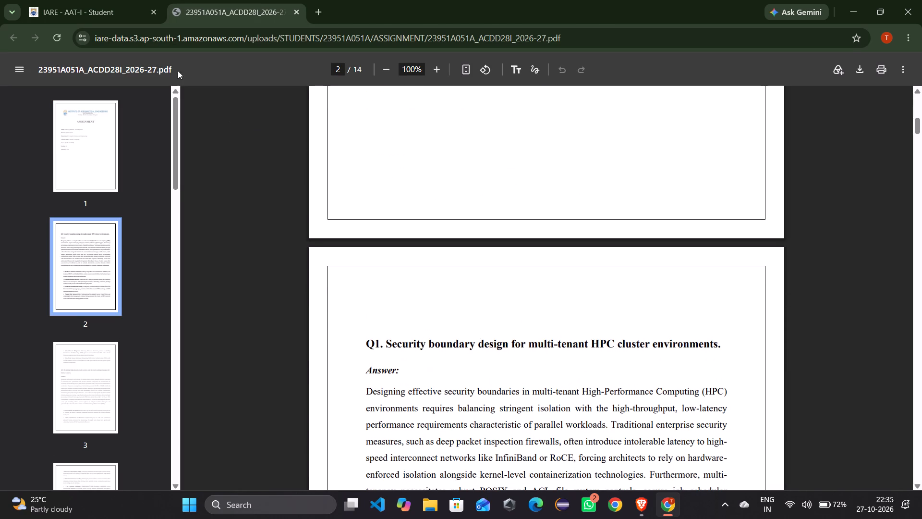
pyautogui.click(37, 0)
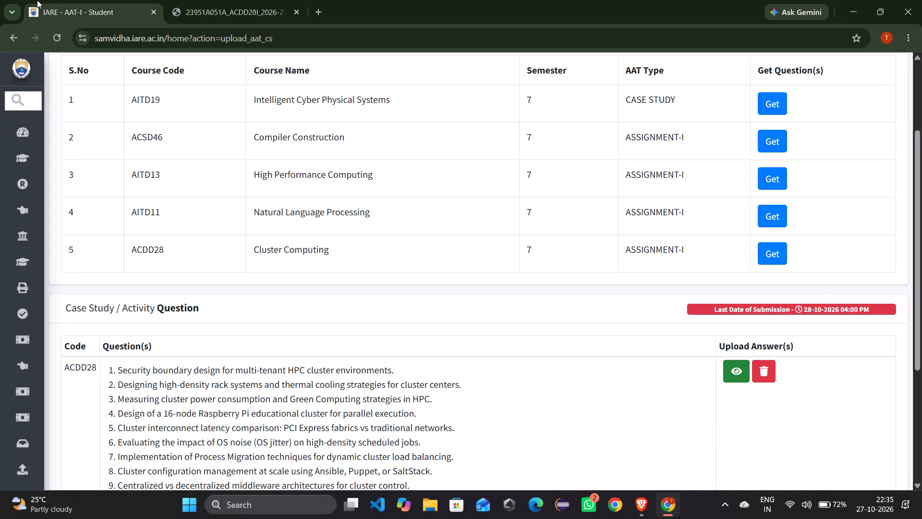
pyautogui.click(243, 0)
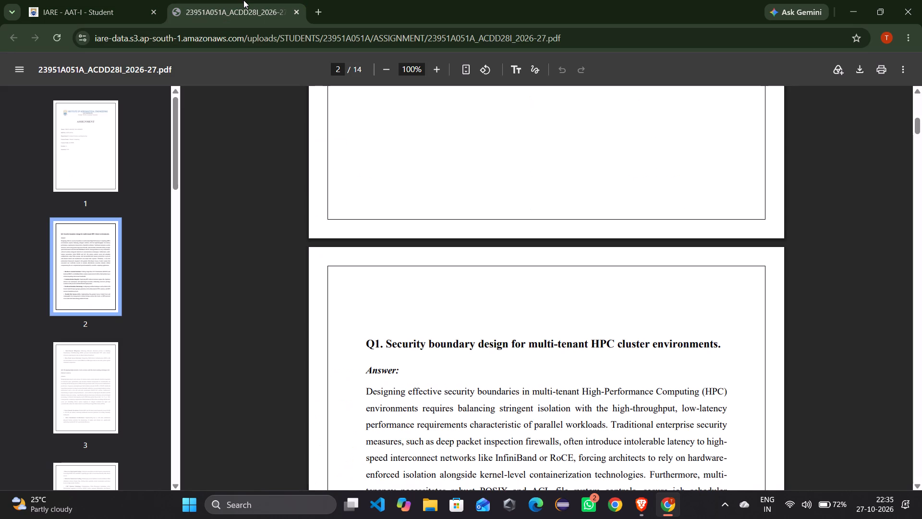
pyautogui.click(298, 12)
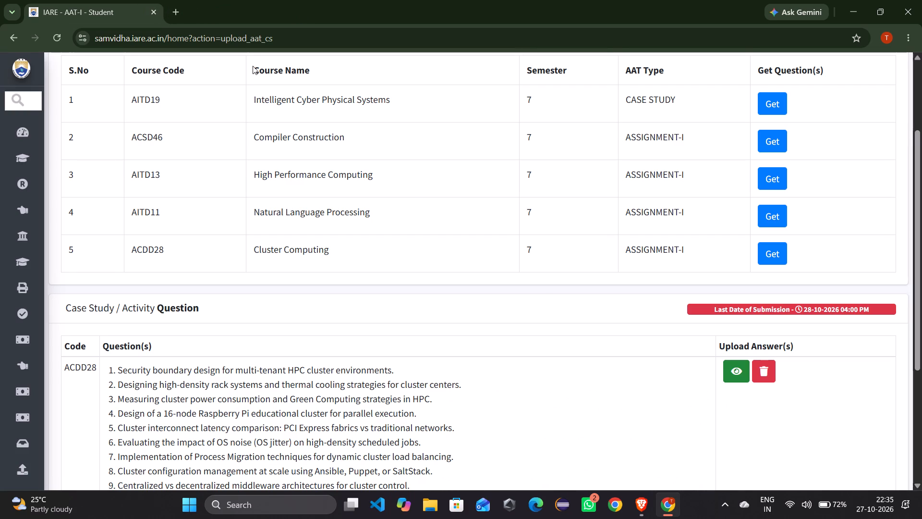
# Reopen the uploaded Cluster Computing answer, glance over its opening pages once more, and close it.
pyautogui.click(729, 373)
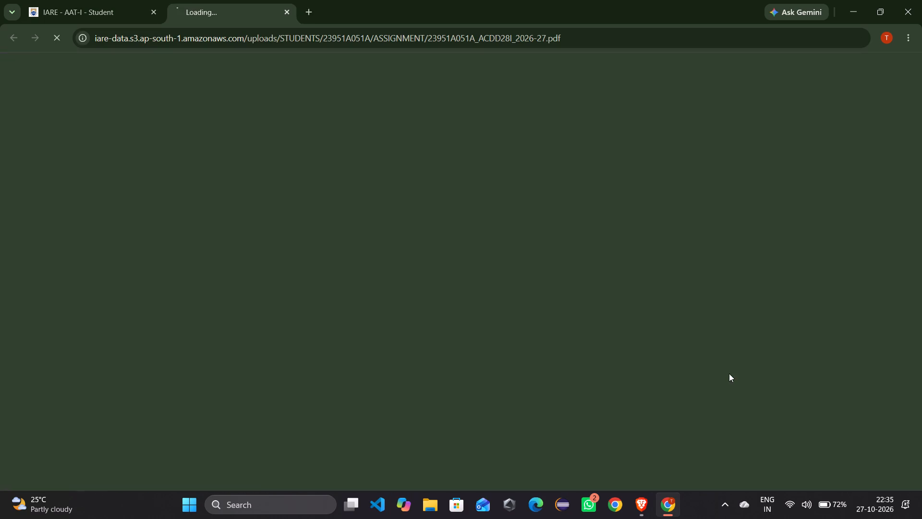
pyautogui.scroll(-5, 481, 297)
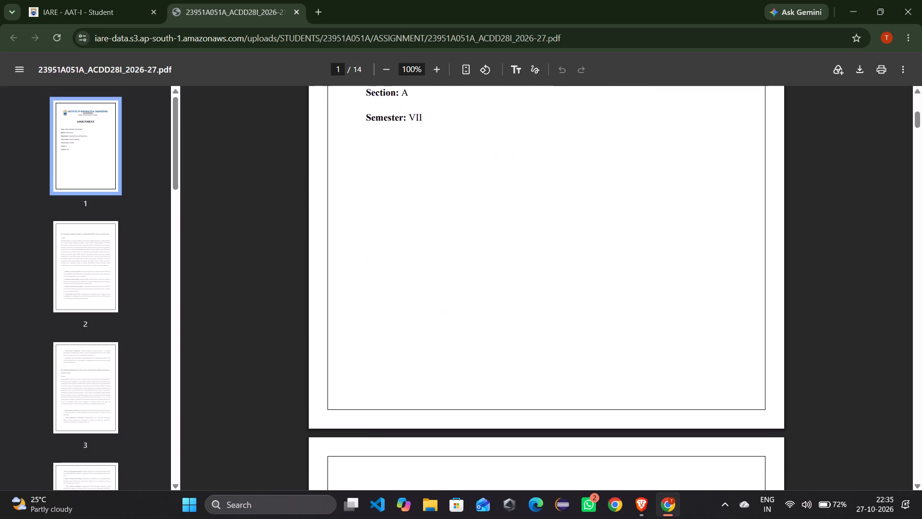
pyautogui.scroll(-2, 481, 297)
pyautogui.click(299, 10)
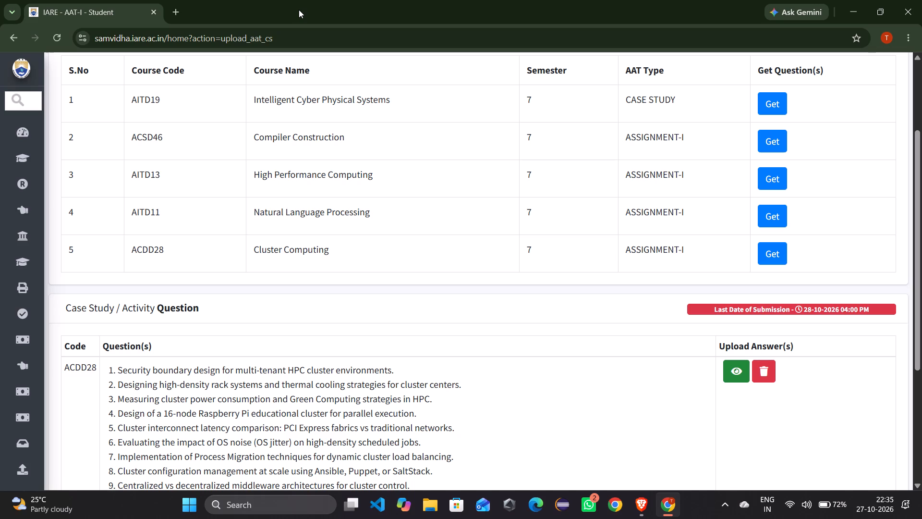
# Check the Cluster Computing question list and upload notes, and try to get the Intelligent Cyber Physical Systems (AITD19) and Compiler Construction (ACSD46) questions.
pyautogui.scroll(4, 299, 10)
pyautogui.scroll(-2, 314, 228)
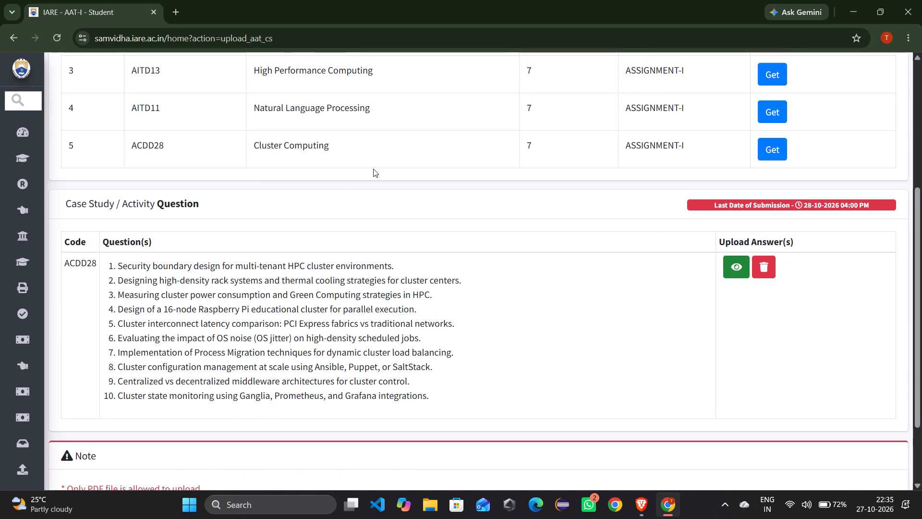
pyautogui.scroll(-4, 404, 248)
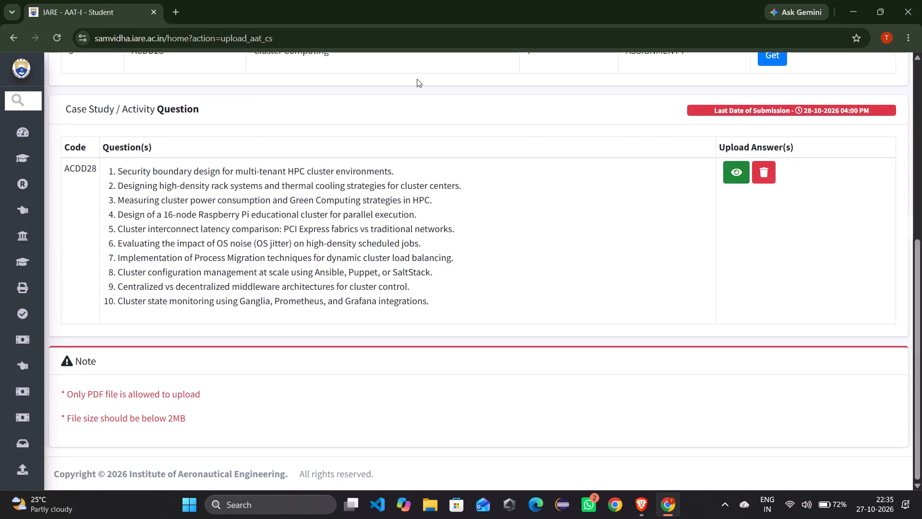
pyautogui.scroll(9, 483, 155)
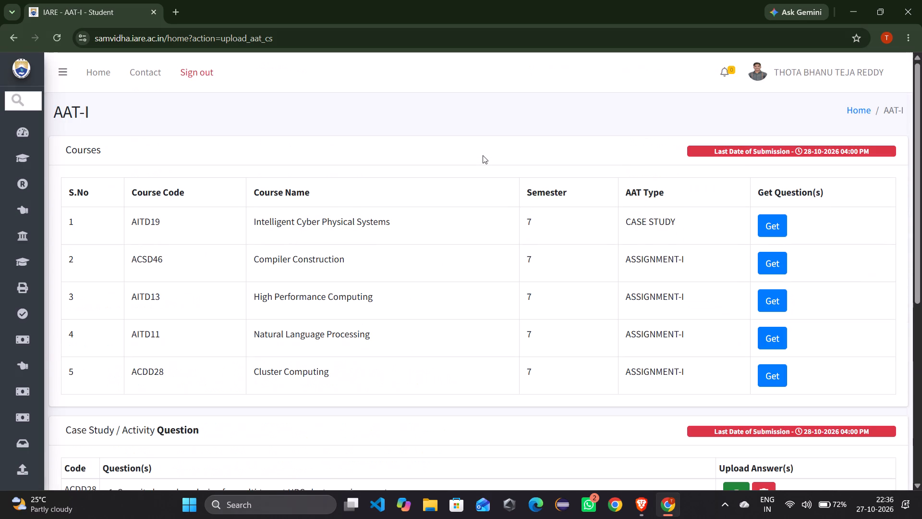
pyautogui.click(769, 229)
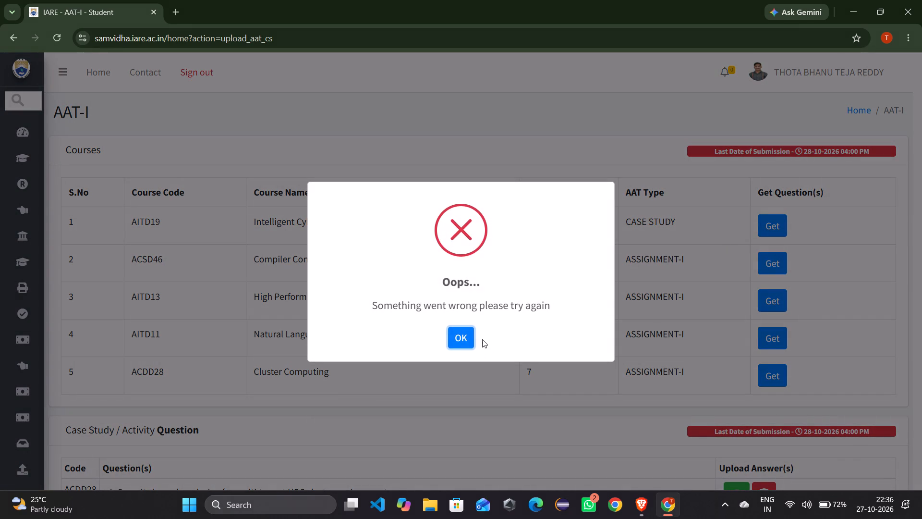
pyautogui.click(458, 336)
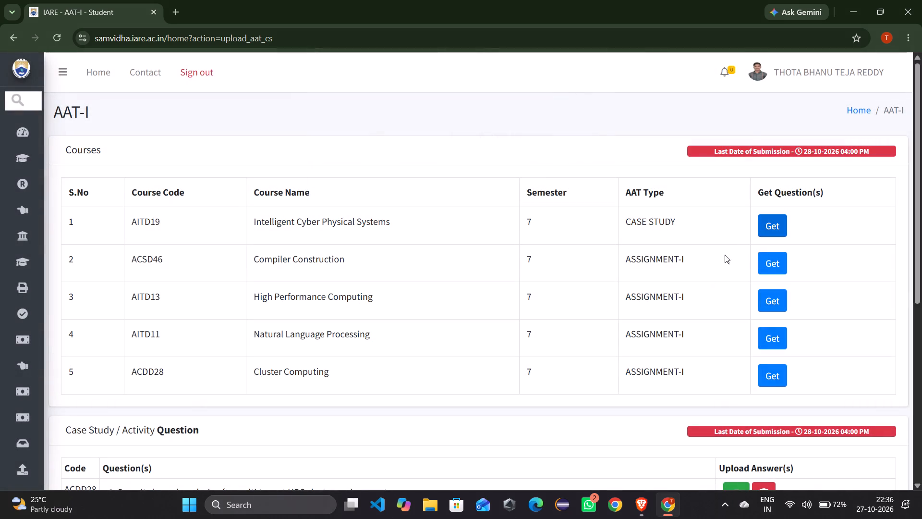
pyautogui.click(775, 266)
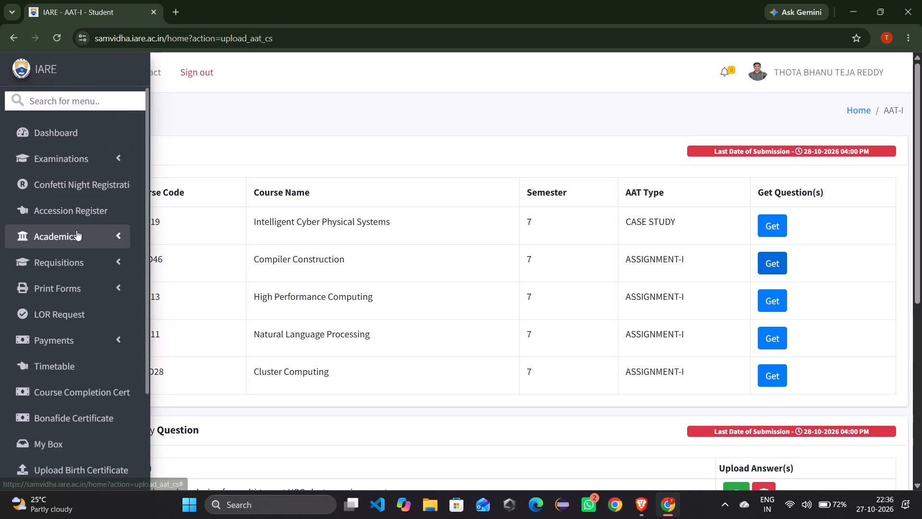
# Open the AAT Question Selection page from Academics and choose AITD19 - Intelligent Cyber Physical Systems as the subject to view its questions.
pyautogui.click(76, 230)
pyautogui.click(53, 395)
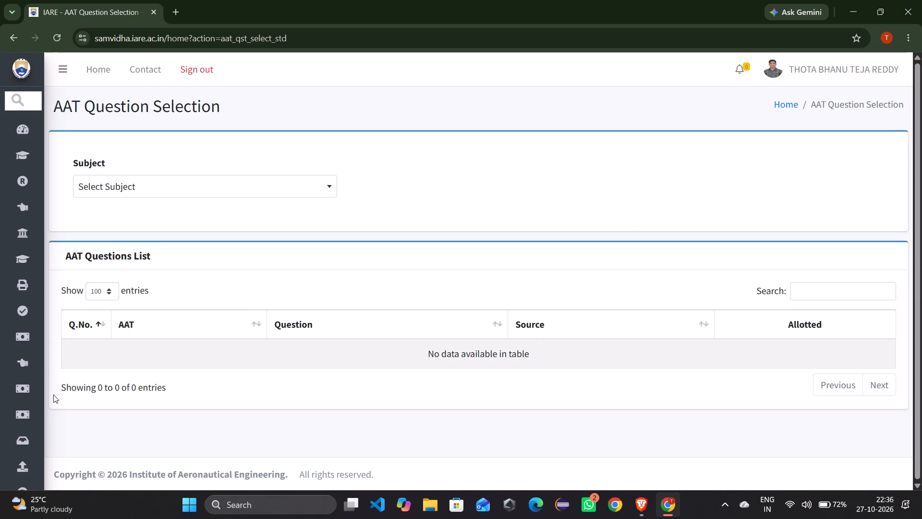
pyautogui.click(228, 181)
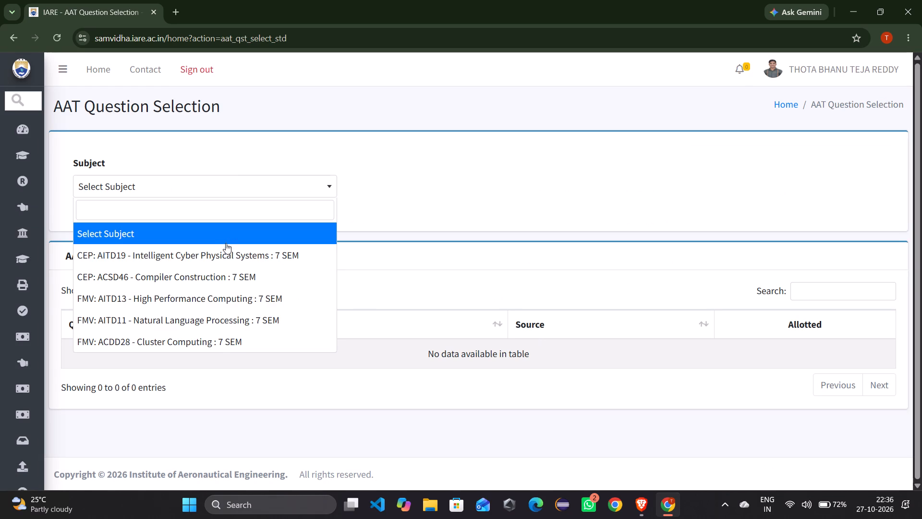
pyautogui.click(225, 246)
pyautogui.click(271, 183)
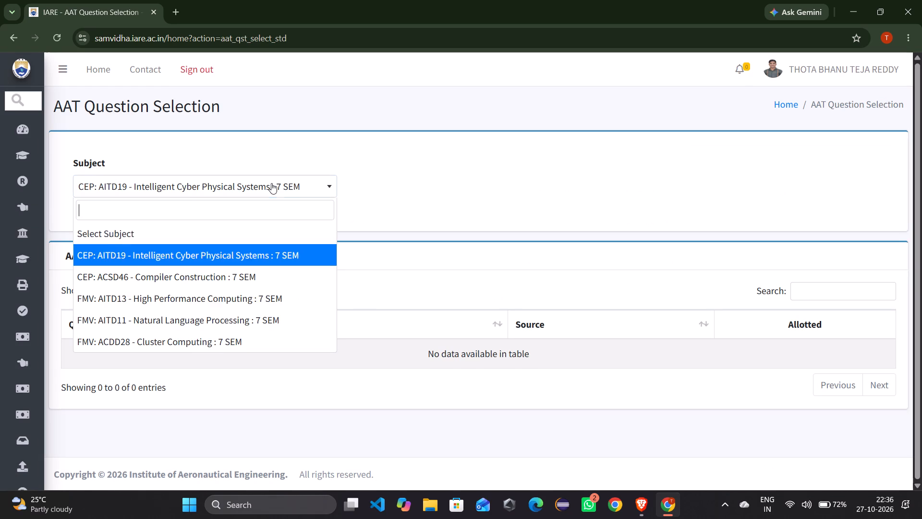
pyautogui.click(552, 179)
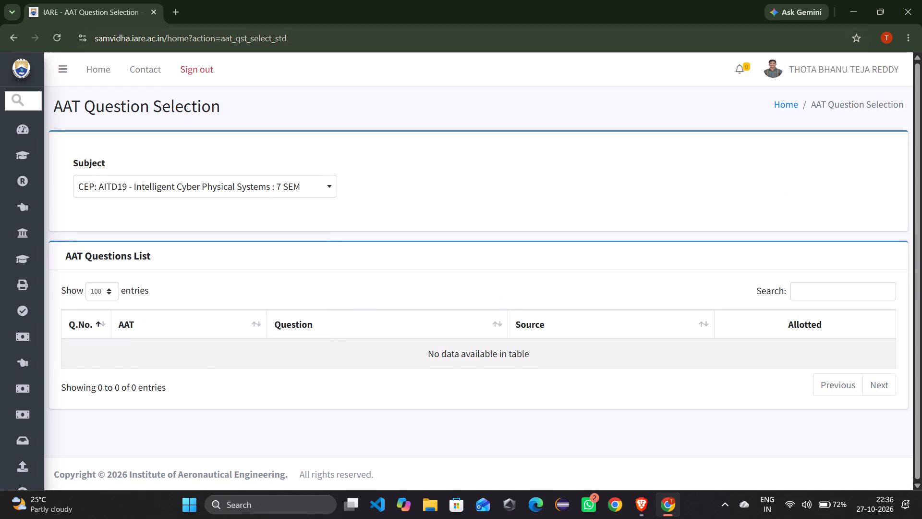
# Sign out of the Samvidha portal from the student account.
pyautogui.click(773, 74)
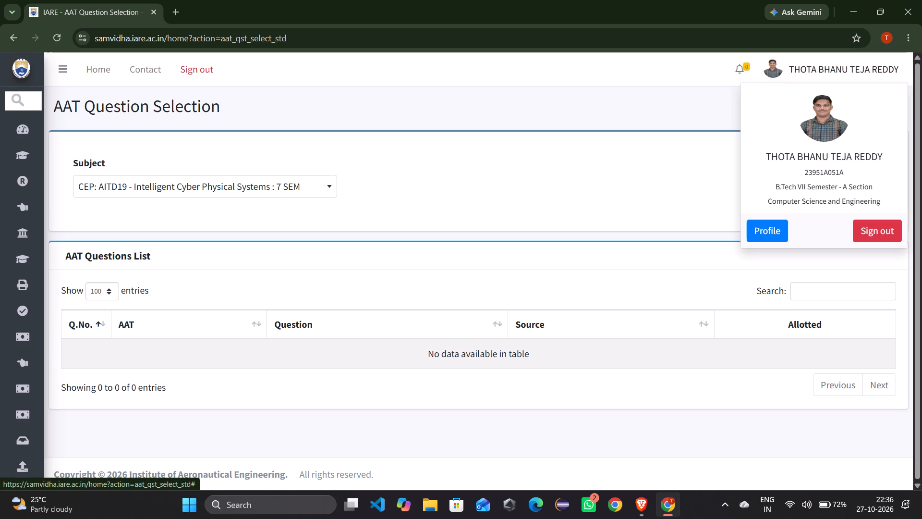
pyautogui.click(862, 229)
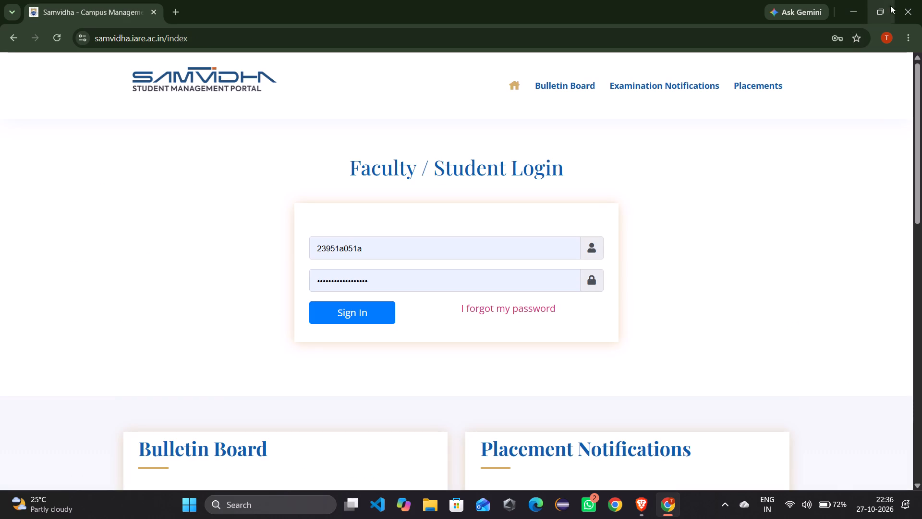
# Close the Samvidha login page and reopen Chrome under the other iare.ac.in student profile, the one with the purple S avatar.
pyautogui.click(150, 13)
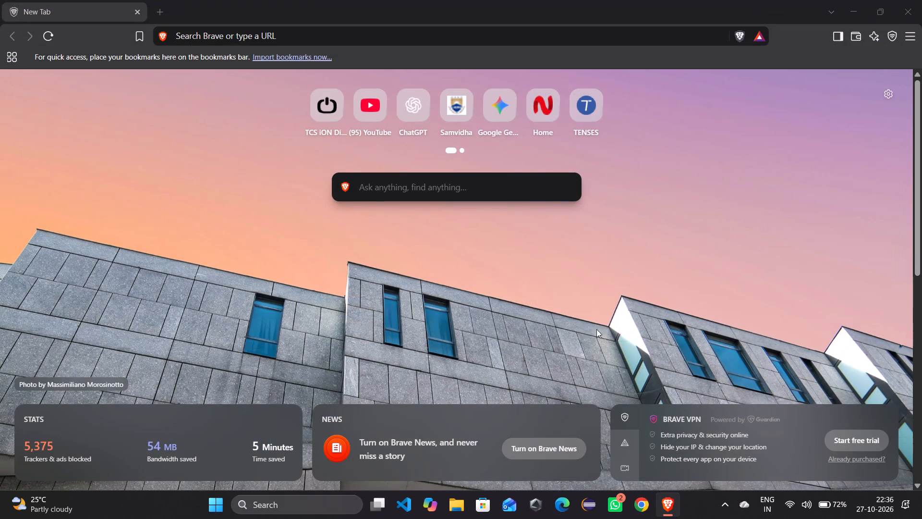
pyautogui.click(640, 516)
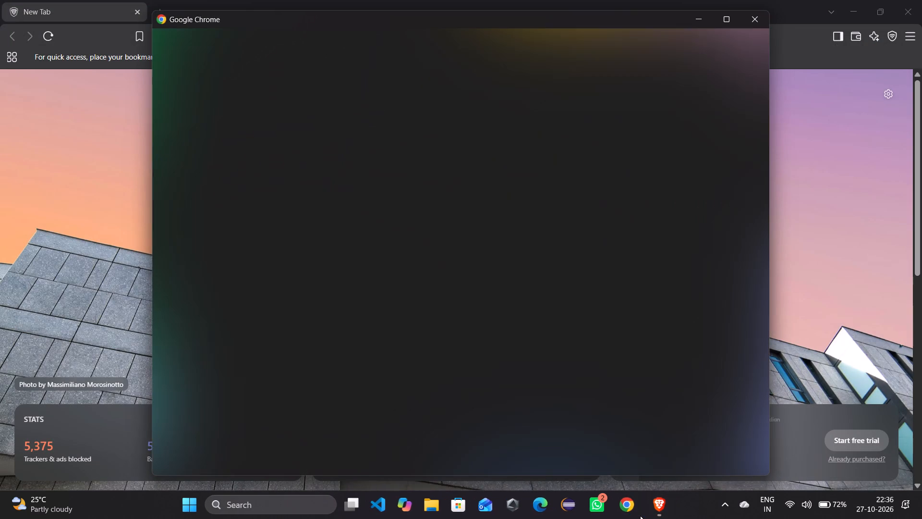
pyautogui.click(513, 211)
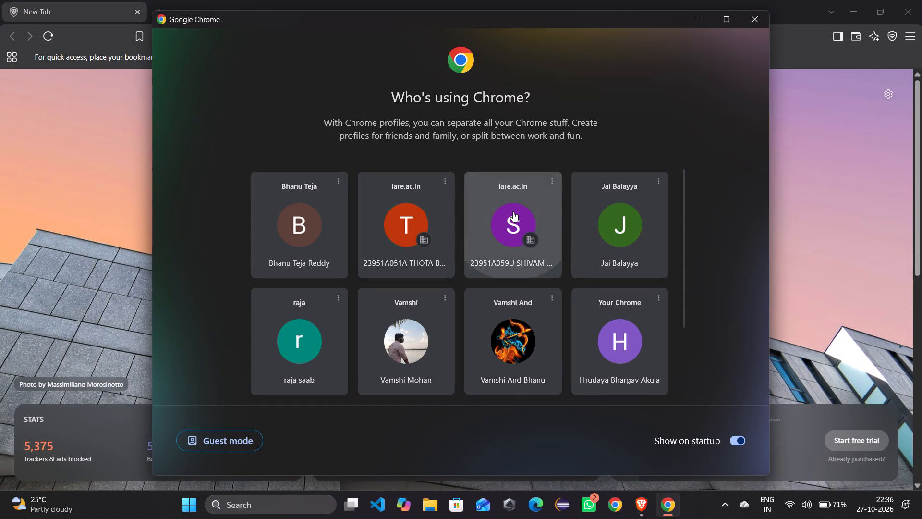